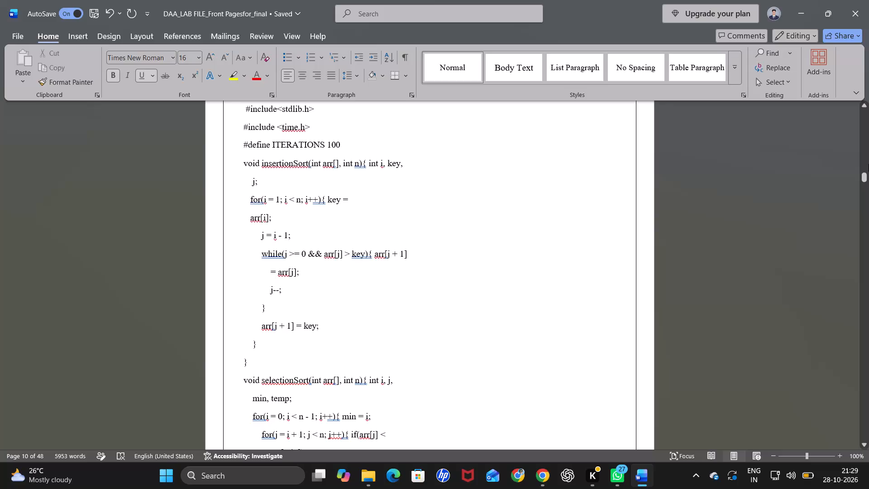
Review the code and output pages of Experiment No. 4 on Heap, Counting and Radix Sort for layout.
{"action": "left_click_drag", "start_coordinate": [868, 180], "coordinate": [868, 181]}
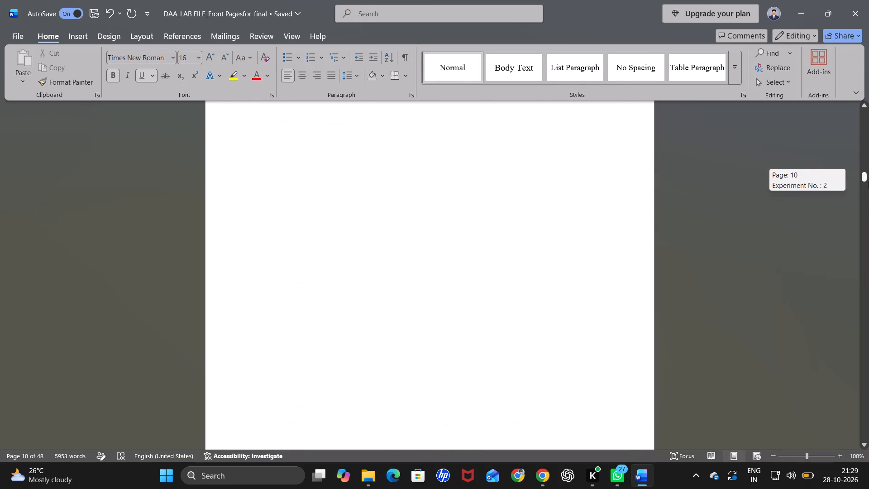
{"action": "left_click_drag", "start_coordinate": [868, 181], "coordinate": [868, 216]}
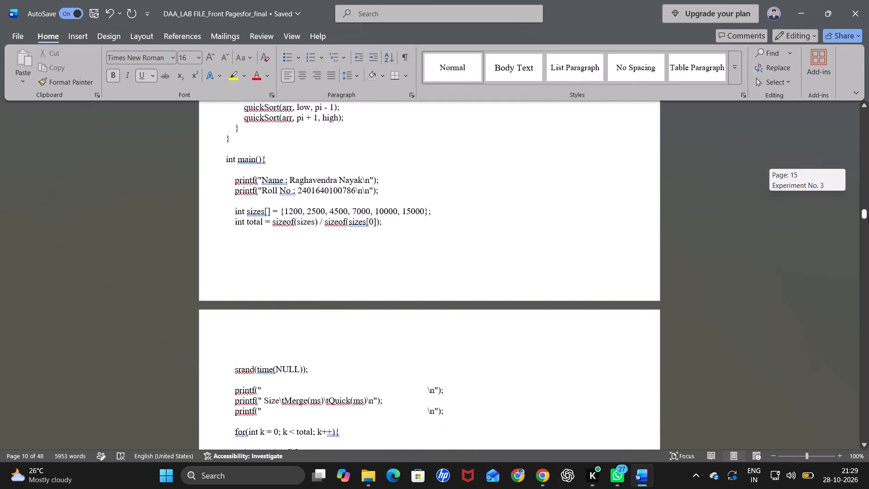
{"action": "left_click_drag", "start_coordinate": [868, 216], "coordinate": [868, 234]}
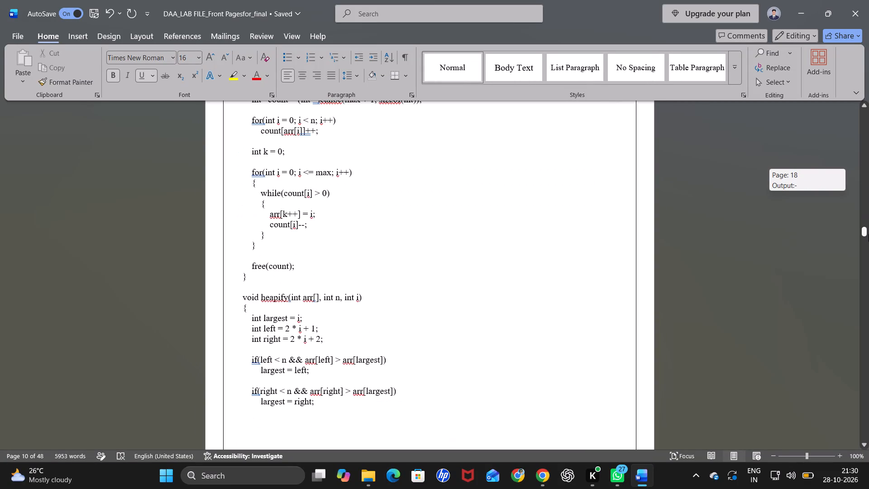
{"action": "left_click_drag", "start_coordinate": [868, 234], "coordinate": [868, 229]}
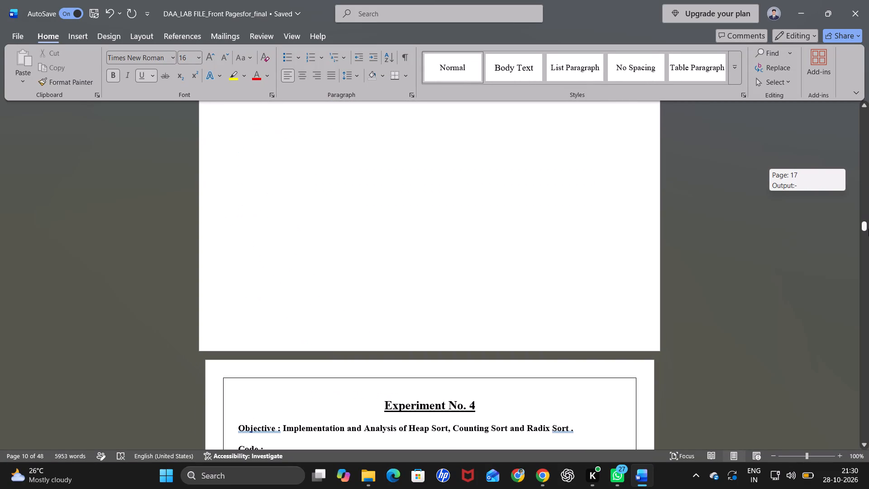
{"action": "left_click_drag", "start_coordinate": [868, 229], "coordinate": [868, 230]}
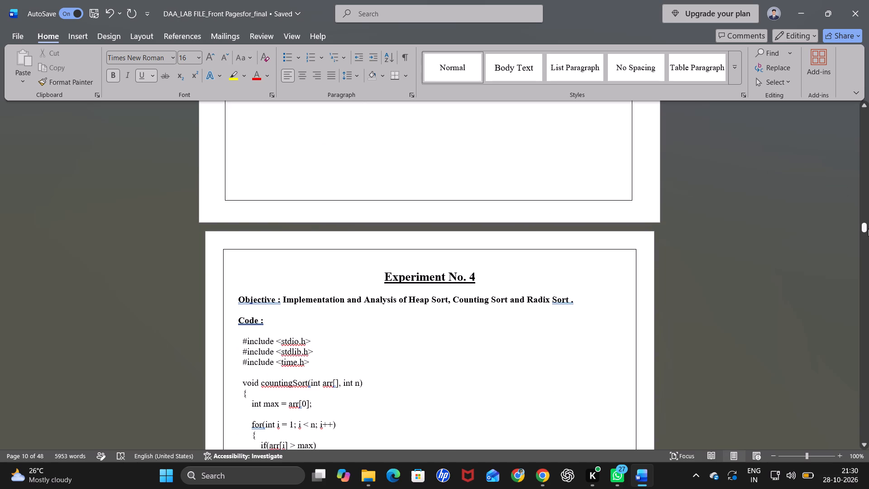
{"action": "left_click", "coordinate": [394, 264]}
{"action": "scroll", "coordinate": [601, 264], "scroll_direction": "down", "scroll_amount": 9}
{"action": "scroll", "coordinate": [594, 303], "scroll_direction": "down", "scroll_amount": 6}
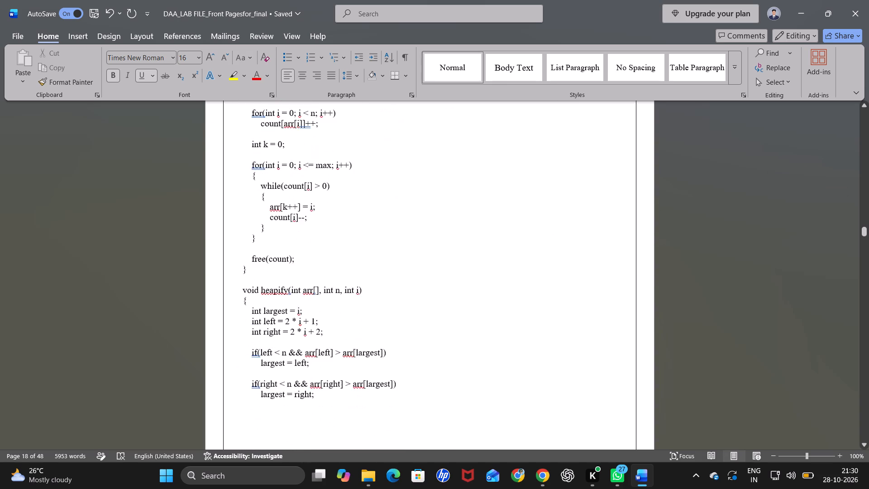
{"action": "scroll", "coordinate": [595, 302], "scroll_direction": "down", "scroll_amount": 7}
{"action": "scroll", "coordinate": [661, 309], "scroll_direction": "up", "scroll_amount": 1}
{"action": "scroll", "coordinate": [661, 309], "scroll_direction": "down", "scroll_amount": 1}
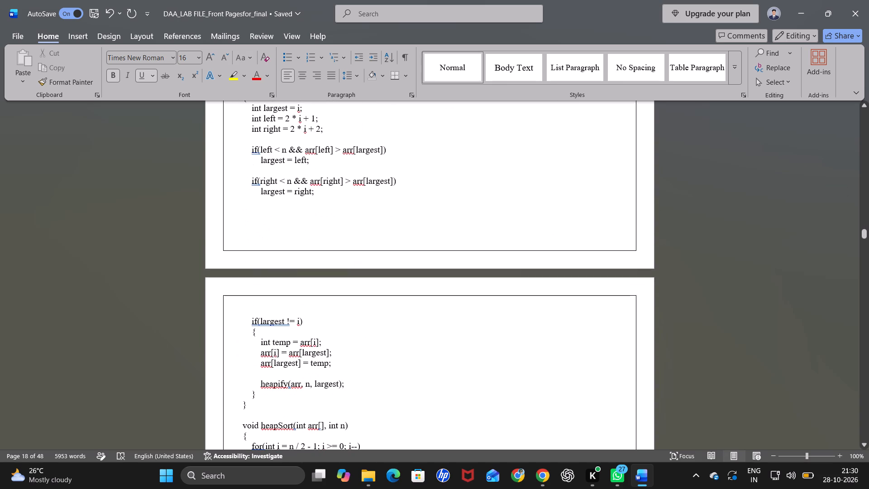
{"action": "scroll", "coordinate": [662, 307], "scroll_direction": "down", "scroll_amount": 5}
{"action": "scroll", "coordinate": [513, 324], "scroll_direction": "down", "scroll_amount": 10}
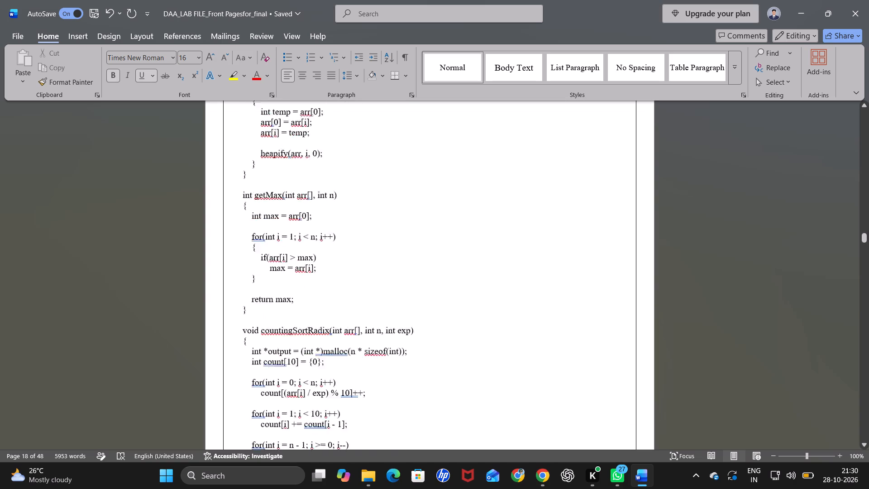
{"action": "scroll", "coordinate": [512, 326], "scroll_direction": "down", "scroll_amount": 6}
{"action": "scroll", "coordinate": [281, 372], "scroll_direction": "down", "scroll_amount": 4}
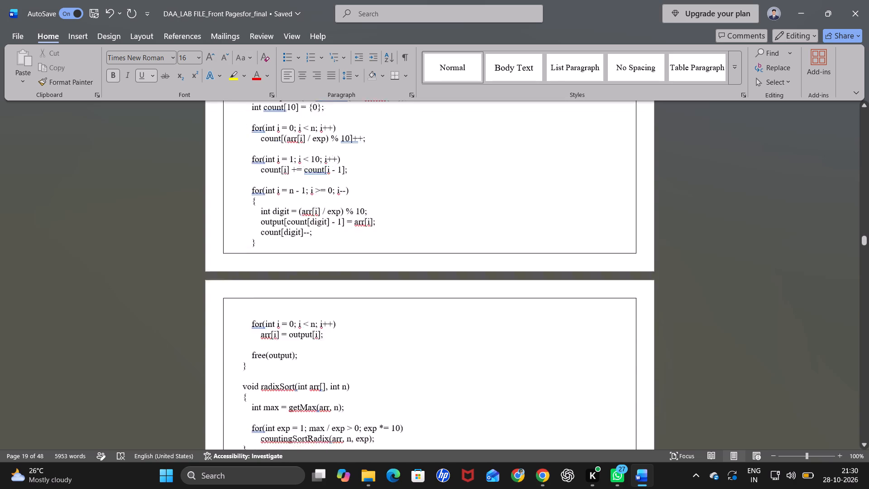
{"action": "scroll", "coordinate": [336, 395], "scroll_direction": "down", "scroll_amount": 8}
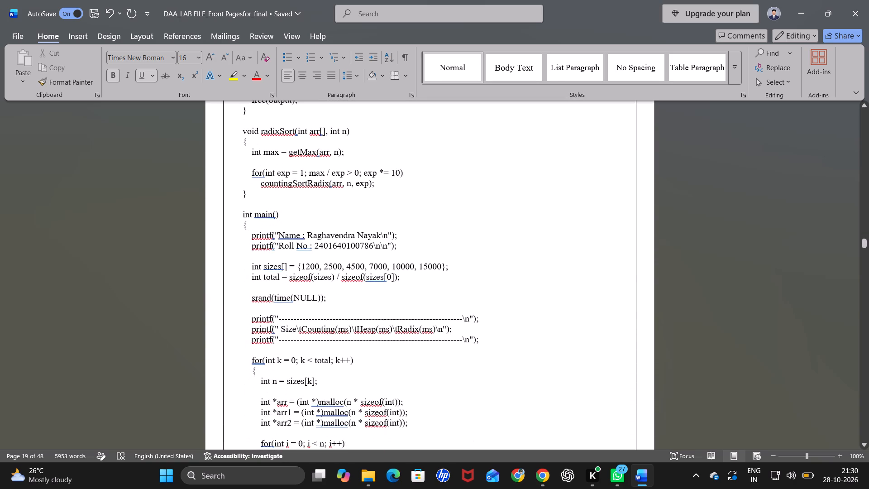
{"action": "scroll", "coordinate": [384, 302], "scroll_direction": "down", "scroll_amount": 6}
{"action": "scroll", "coordinate": [444, 285], "scroll_direction": "down", "scroll_amount": 7}
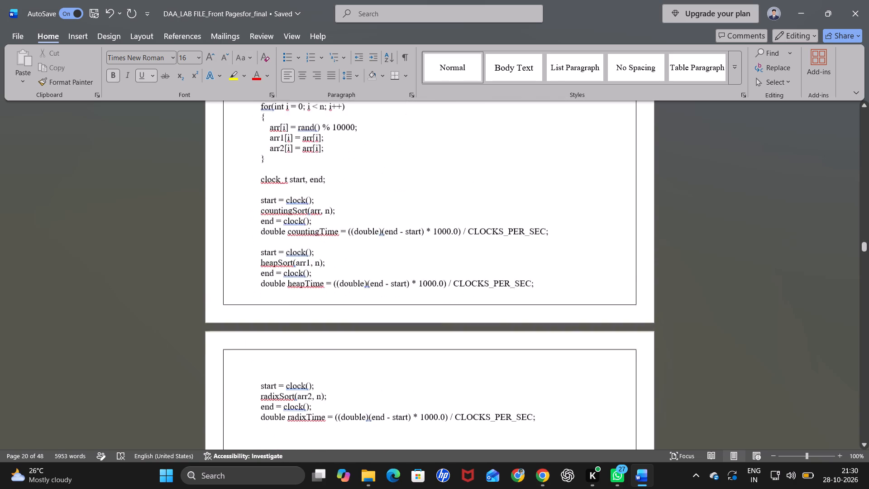
{"action": "scroll", "coordinate": [444, 288], "scroll_direction": "down", "scroll_amount": 16}
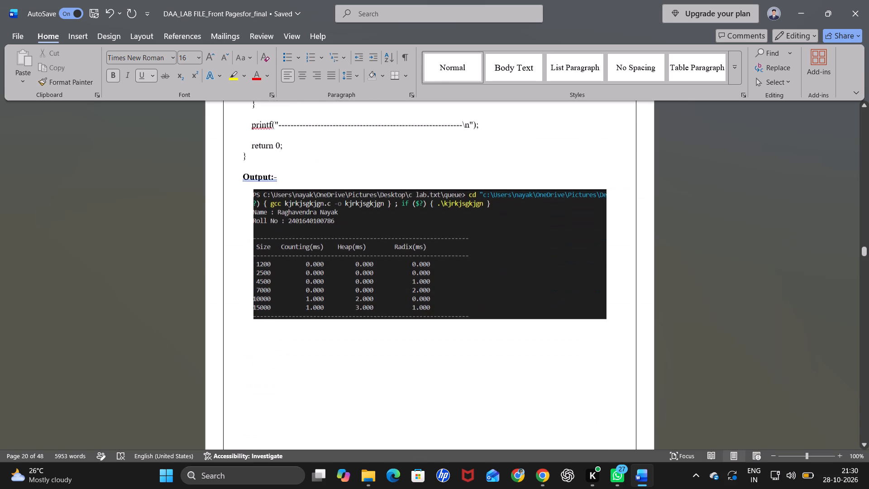
{"action": "scroll", "coordinate": [429, 294], "scroll_direction": "down", "scroll_amount": 4}
{"action": "scroll", "coordinate": [429, 294], "scroll_direction": "up", "scroll_amount": 1}
{"action": "scroll", "coordinate": [429, 294], "scroll_direction": "down", "scroll_amount": 8}
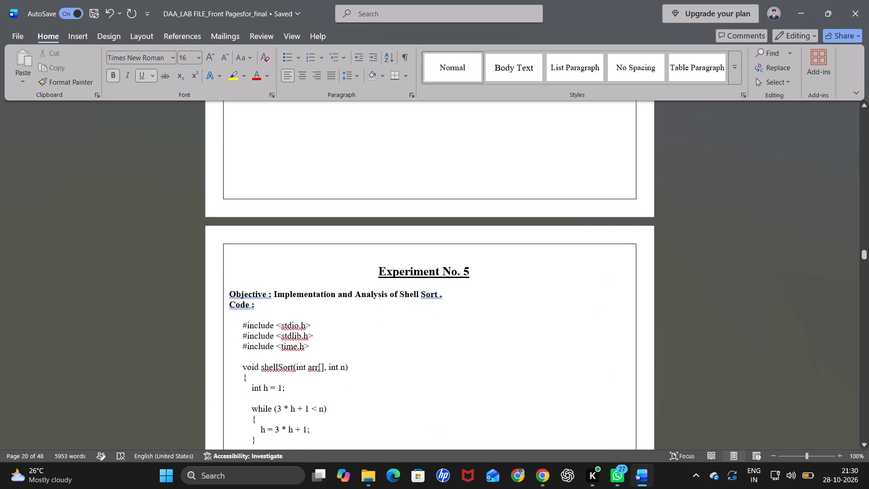
Examine the Shell Sort code and output of Experiment No. 5, continuing into Experiment No. 6(I).
{"action": "scroll", "coordinate": [391, 229], "scroll_direction": "down", "scroll_amount": 8}
{"action": "scroll", "coordinate": [399, 240], "scroll_direction": "up", "scroll_amount": 1}
{"action": "scroll", "coordinate": [401, 242], "scroll_direction": "down", "scroll_amount": 4}
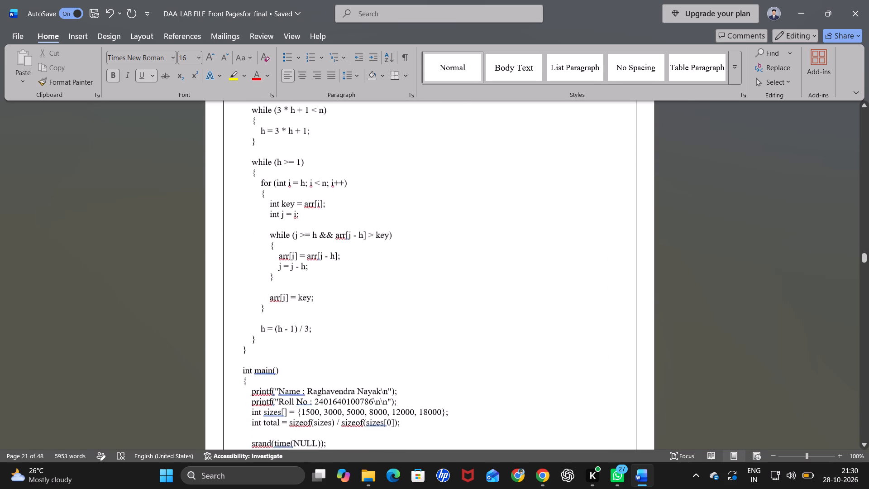
{"action": "scroll", "coordinate": [412, 253], "scroll_direction": "down", "scroll_amount": 10}
{"action": "scroll", "coordinate": [463, 288], "scroll_direction": "down", "scroll_amount": 5}
{"action": "scroll", "coordinate": [469, 302], "scroll_direction": "up", "scroll_amount": 1}
{"action": "scroll", "coordinate": [469, 302], "scroll_direction": "down", "scroll_amount": 1}
{"action": "scroll", "coordinate": [469, 302], "scroll_direction": "up", "scroll_amount": 1}
{"action": "scroll", "coordinate": [469, 302], "scroll_direction": "down", "scroll_amount": 3}
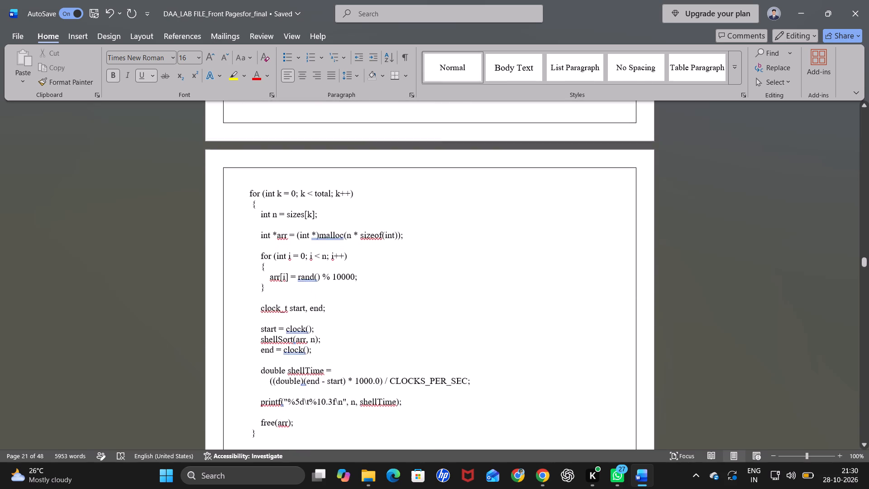
{"action": "scroll", "coordinate": [469, 302], "scroll_direction": "down", "scroll_amount": 9}
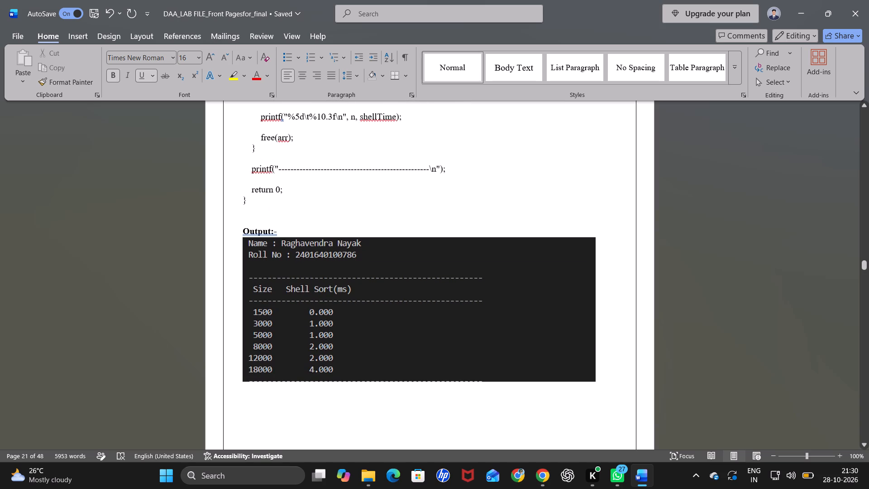
{"action": "scroll", "coordinate": [371, 305], "scroll_direction": "down", "scroll_amount": 8}
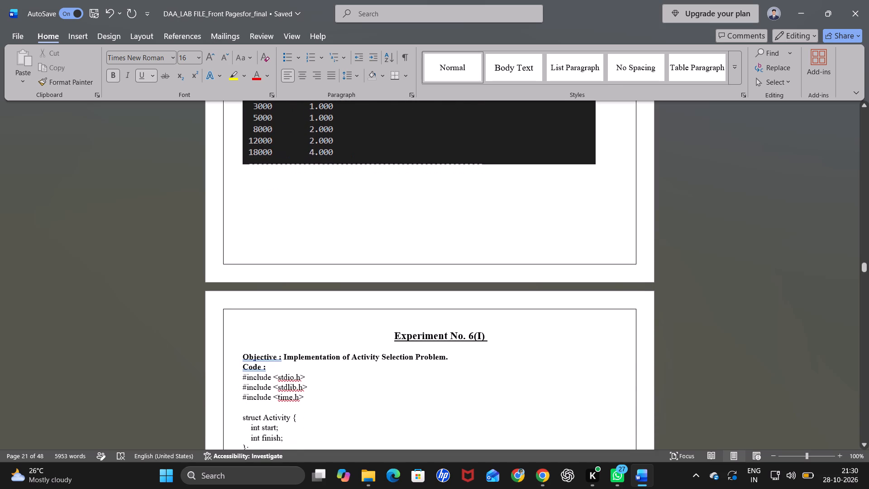
{"action": "scroll", "coordinate": [325, 362], "scroll_direction": "down", "scroll_amount": 4}
{"action": "scroll", "coordinate": [470, 298], "scroll_direction": "down", "scroll_amount": 7}
{"action": "scroll", "coordinate": [535, 298], "scroll_direction": "down", "scroll_amount": 1}
Return to the cover page and look over the front pages through the Experiment No. 2 code.
{"action": "left_click_drag", "start_coordinate": [867, 265], "coordinate": [868, 67]}
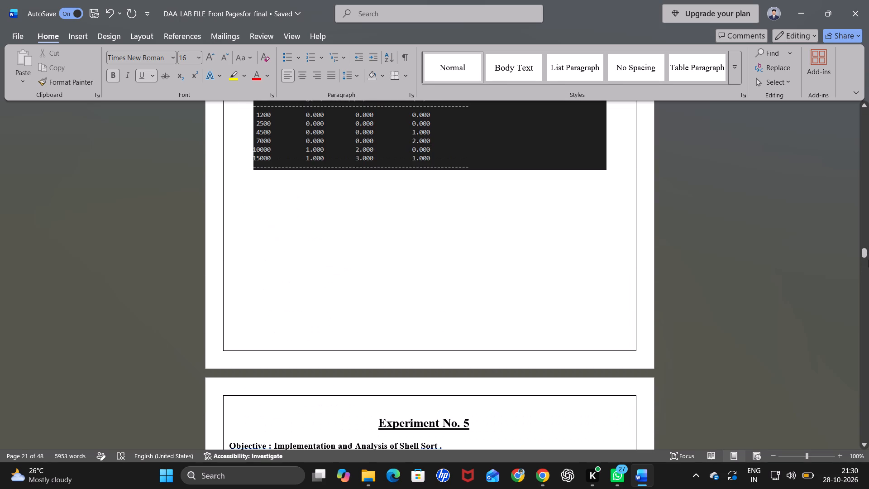
{"action": "left_click", "coordinate": [868, 260]}
{"action": "left_click_drag", "start_coordinate": [863, 253], "coordinate": [868, 108]}
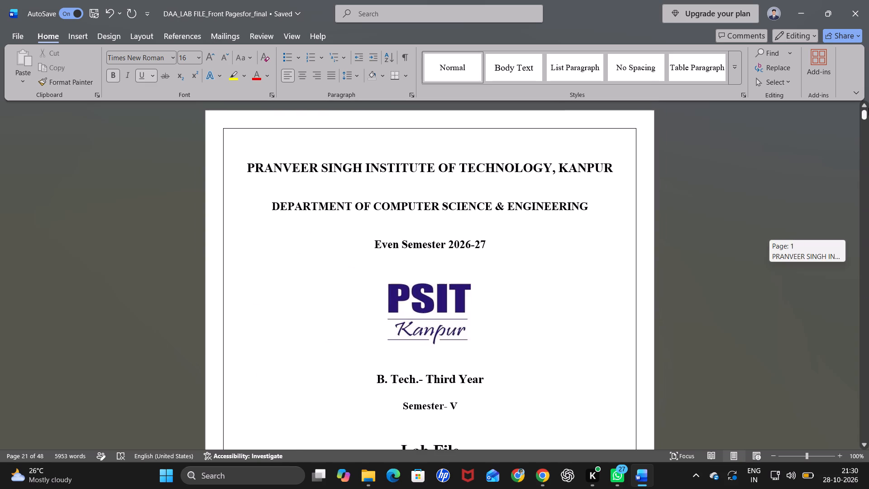
{"action": "left_click_drag", "start_coordinate": [868, 108], "coordinate": [868, 105]}
{"action": "scroll", "coordinate": [543, 312], "scroll_direction": "down", "scroll_amount": 7}
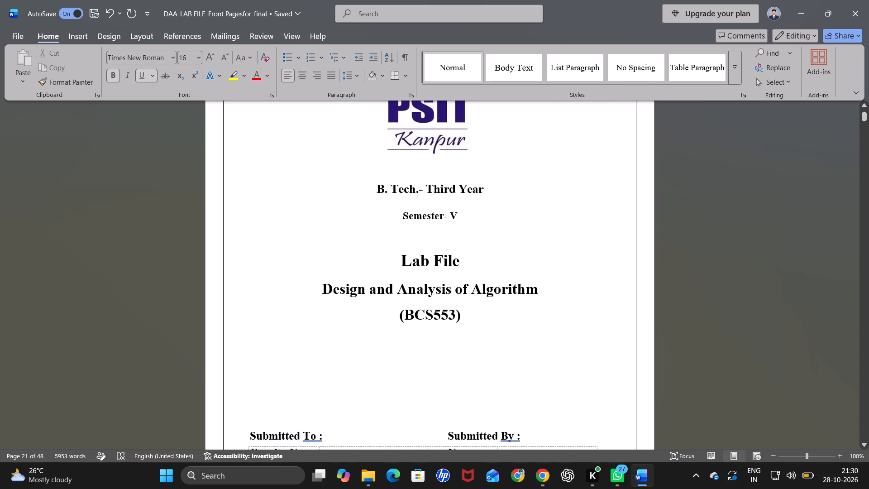
{"action": "left_click_drag", "start_coordinate": [865, 115], "coordinate": [868, 136]}
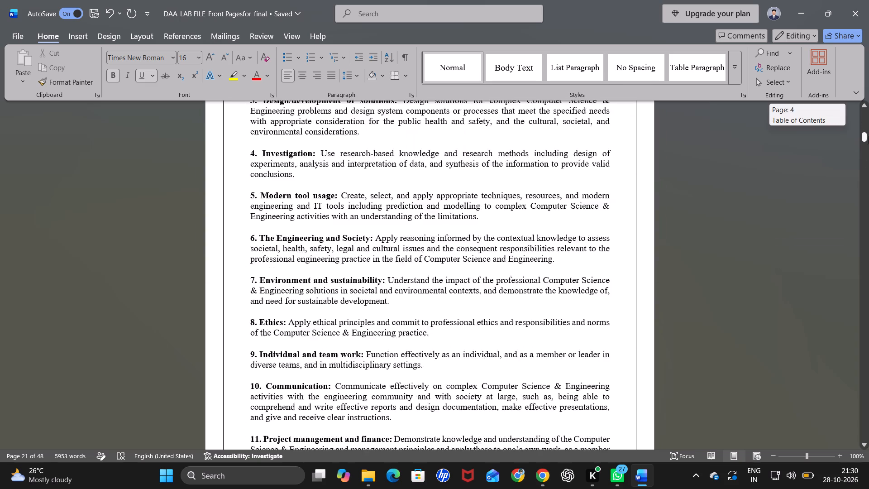
{"action": "left_click_drag", "start_coordinate": [868, 136], "coordinate": [867, 158]}
{"action": "left_click_drag", "start_coordinate": [867, 158], "coordinate": [868, 173]}
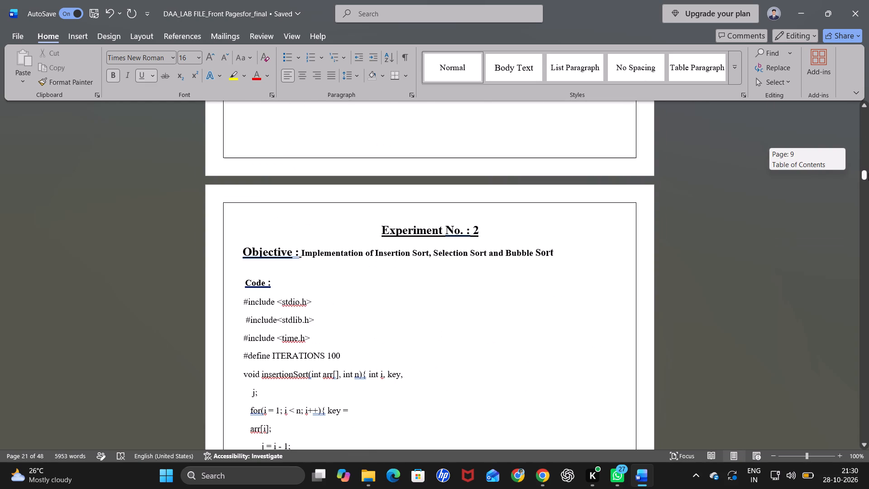
{"action": "left_click_drag", "start_coordinate": [868, 173], "coordinate": [868, 181]}
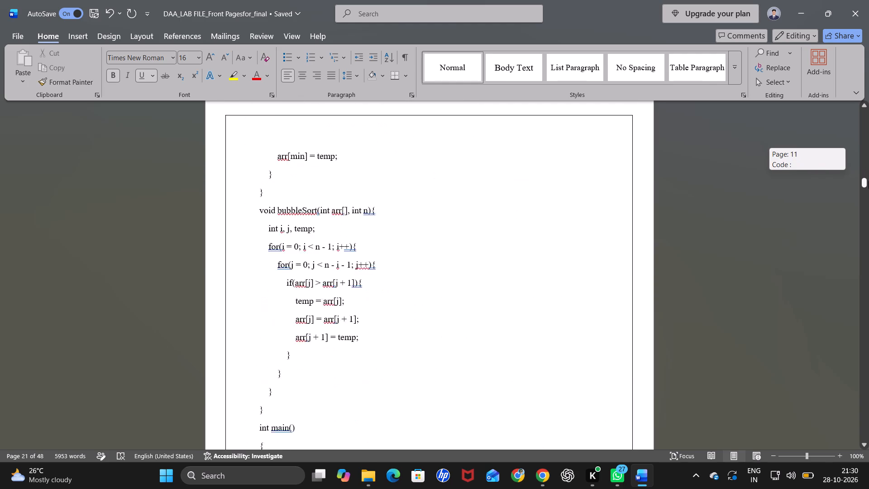
{"action": "left_click_drag", "start_coordinate": [868, 181], "coordinate": [868, 183]}
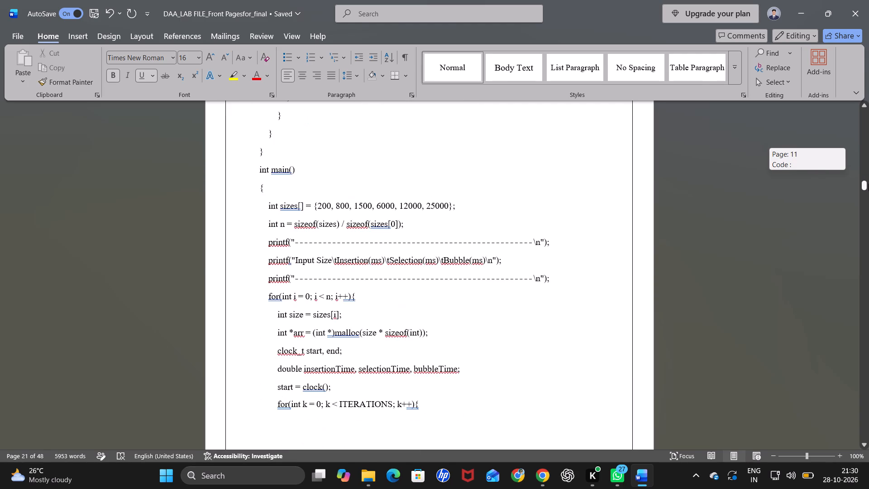
Skim the remaining experiments to the document's last page, then check the Subset Sum code and output.
{"action": "left_click_drag", "start_coordinate": [868, 183], "coordinate": [868, 323]}
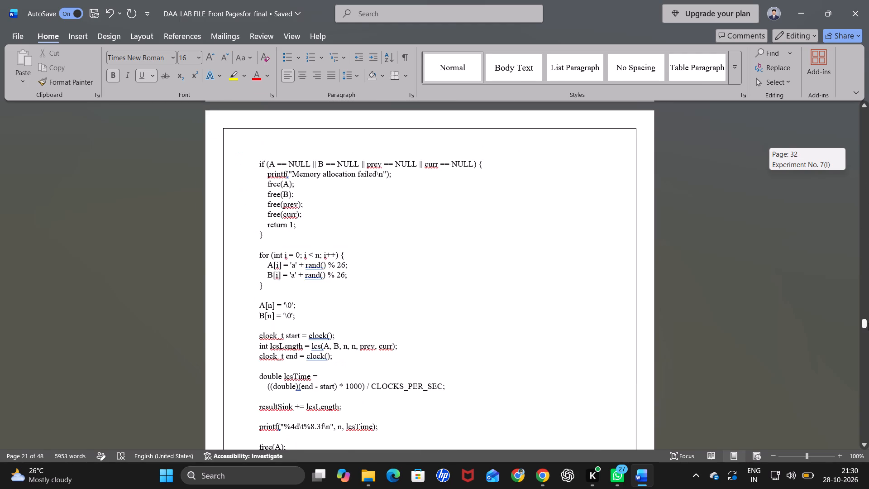
{"action": "left_click_drag", "start_coordinate": [868, 323], "coordinate": [868, 397]}
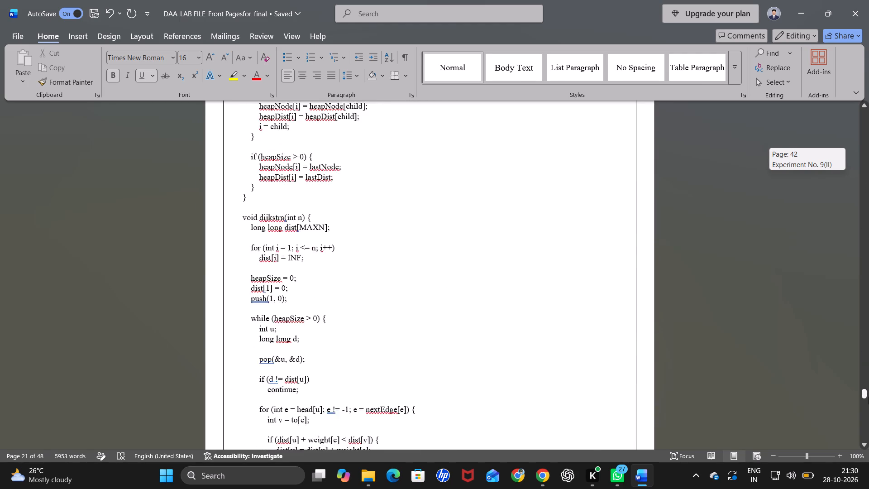
{"action": "left_click_drag", "start_coordinate": [868, 397], "coordinate": [861, 417]}
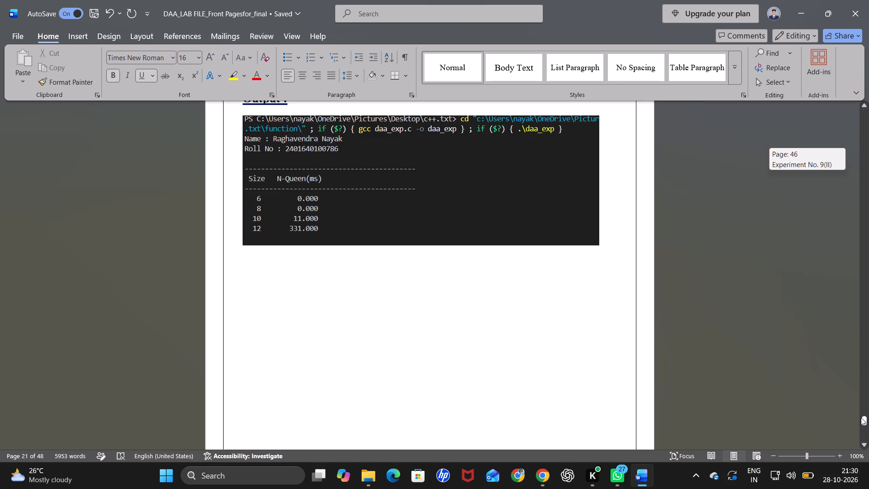
{"action": "left_click_drag", "start_coordinate": [861, 417], "coordinate": [852, 372]}
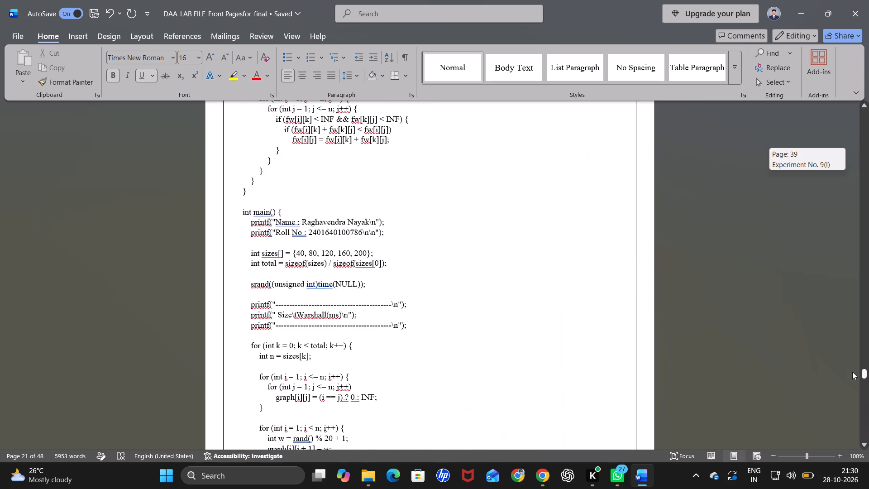
{"action": "left_click_drag", "start_coordinate": [852, 372], "coordinate": [861, 452]}
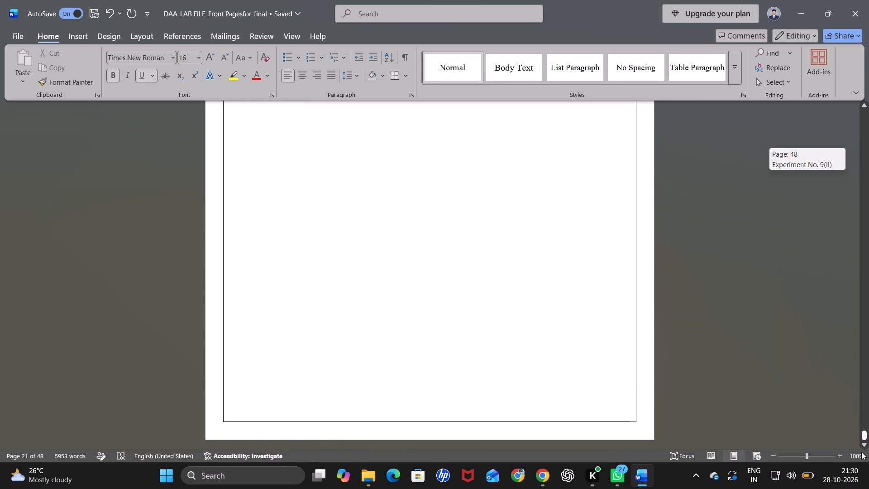
{"action": "left_click_drag", "start_coordinate": [861, 452], "coordinate": [868, 430]}
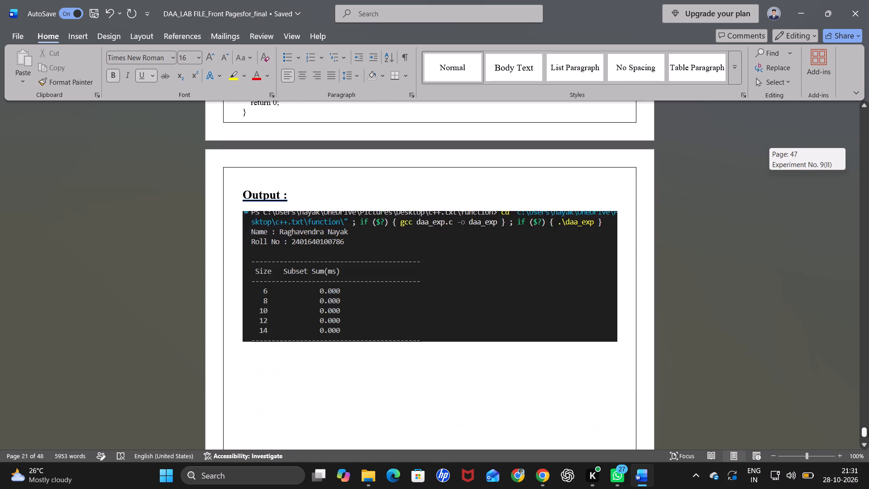
{"action": "left_click_drag", "start_coordinate": [868, 430], "coordinate": [867, 424]}
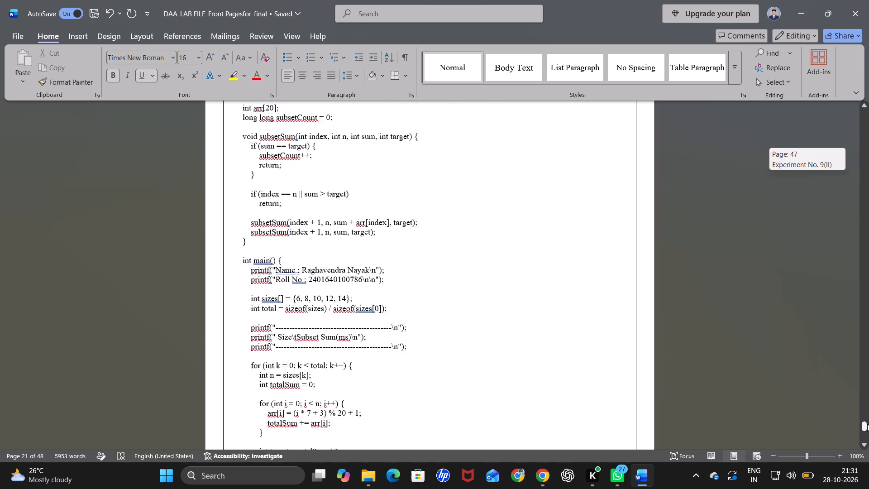
Remove the blank lines above the Experiment No. 10(I) heading so it starts at the top of its page.
{"action": "left_click_drag", "start_coordinate": [867, 424], "coordinate": [865, 415]}
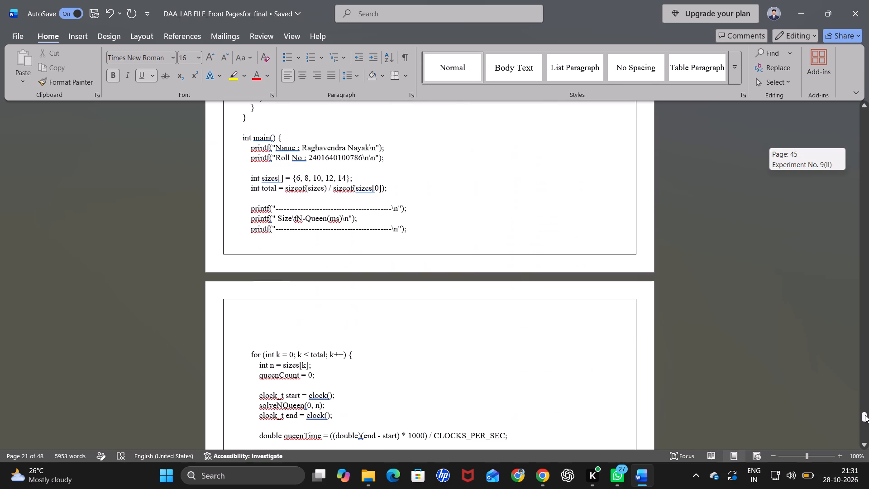
{"action": "left_click_drag", "start_coordinate": [865, 415], "coordinate": [861, 399]}
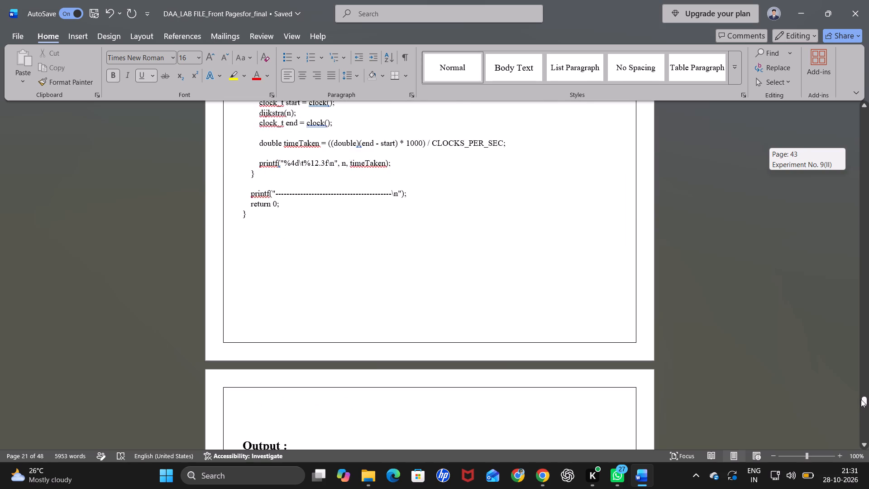
{"action": "left_click_drag", "start_coordinate": [861, 399], "coordinate": [865, 409]}
{"action": "left_click", "coordinate": [406, 197]}
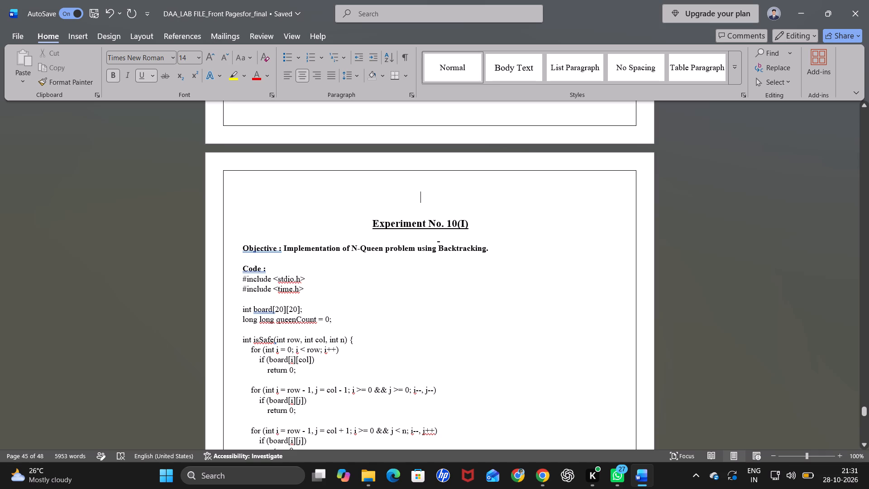
{"action": "key", "text": "BackSpace"}
{"action": "key", "text": "BackSpace"}
{"action": "key", "text": "BackSpace"}
Add five blank lines before int main() in the Dijkstra code of Experiment No. 9(II), moving it onto the following page.
{"action": "scroll", "coordinate": [592, 227], "scroll_direction": "down", "scroll_amount": 3}
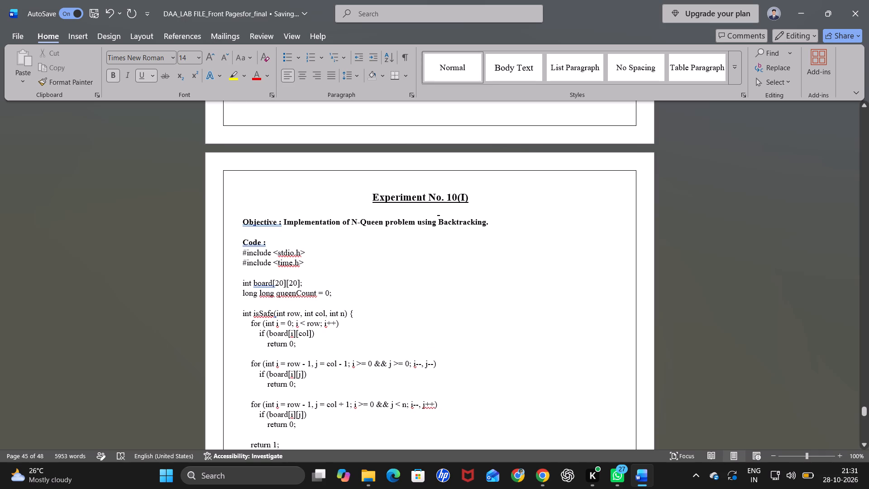
{"action": "scroll", "coordinate": [592, 230], "scroll_direction": "down", "scroll_amount": 5}
{"action": "scroll", "coordinate": [585, 268], "scroll_direction": "down", "scroll_amount": 12}
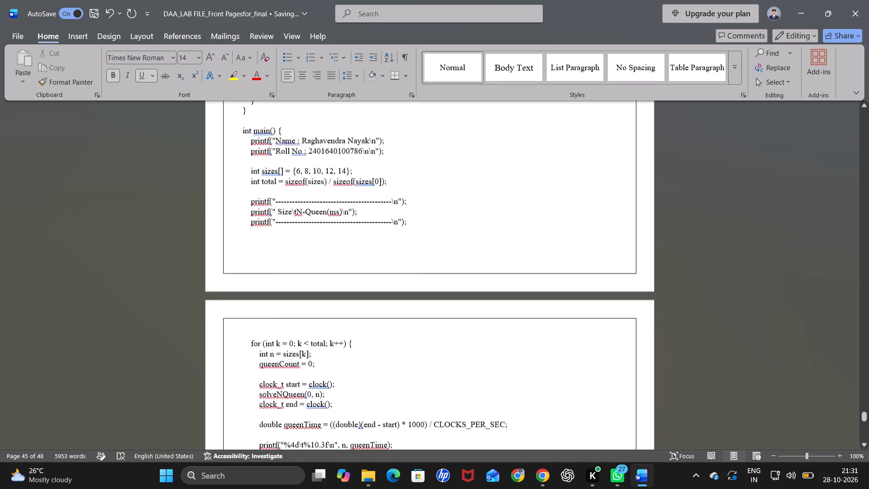
{"action": "scroll", "coordinate": [585, 268], "scroll_direction": "down", "scroll_amount": 3}
{"action": "left_click_drag", "start_coordinate": [865, 407], "coordinate": [866, 412]}
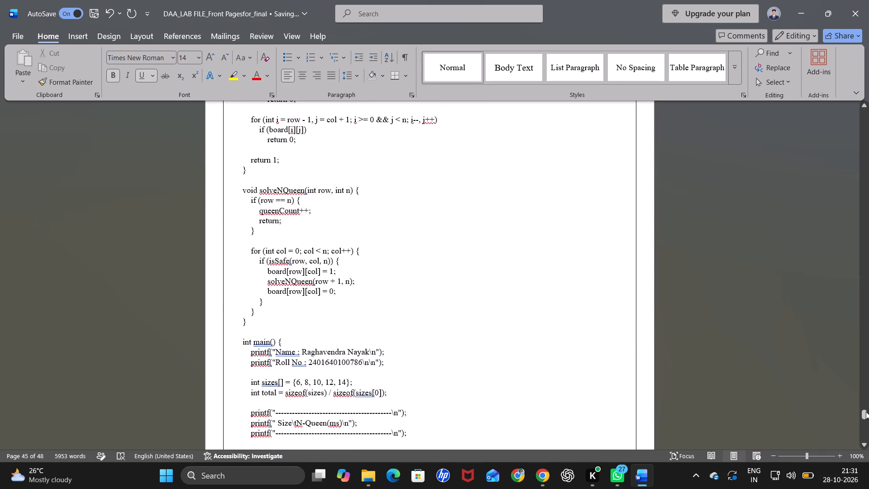
{"action": "left_click_drag", "start_coordinate": [866, 412], "coordinate": [863, 398]}
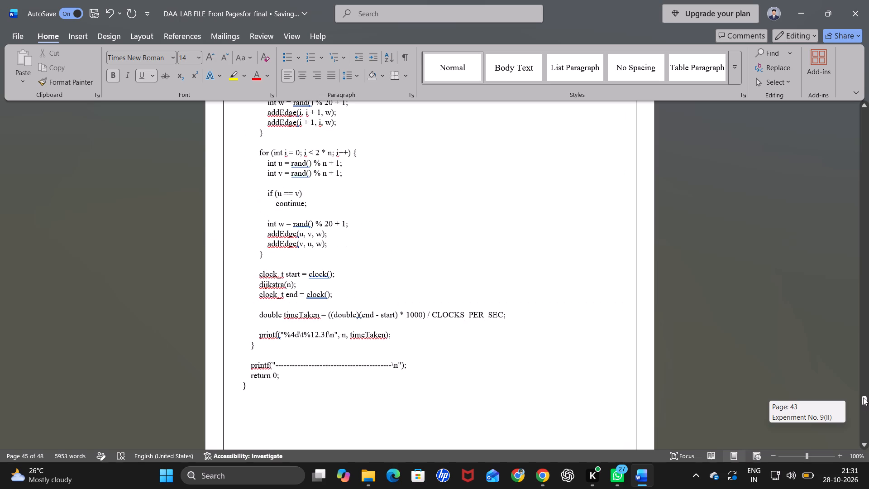
{"action": "left_click_drag", "start_coordinate": [863, 398], "coordinate": [864, 389]}
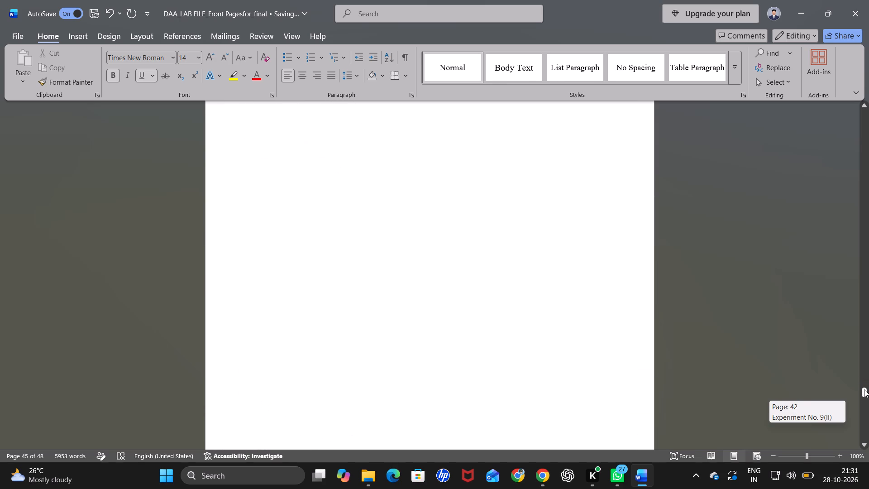
{"action": "left_click_drag", "start_coordinate": [864, 389], "coordinate": [867, 394]}
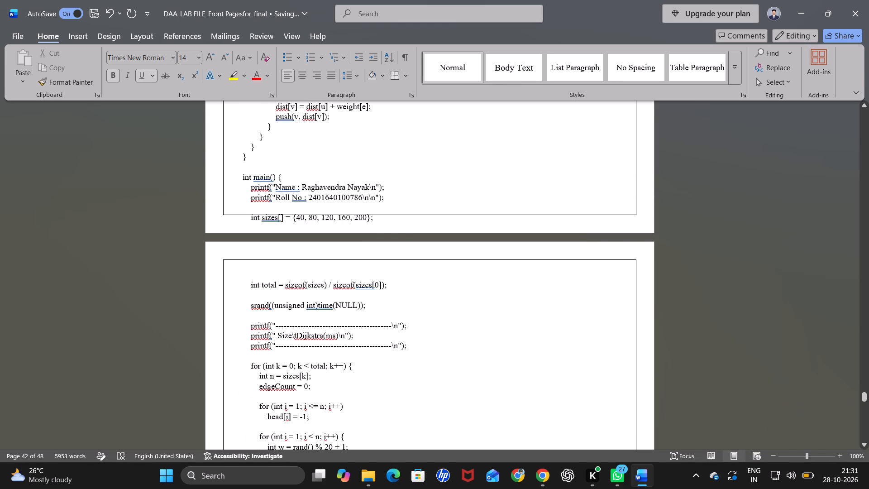
{"action": "left_click", "coordinate": [239, 175]}
{"action": "key", "text": "Return"}
{"action": "key", "text": "Return"}
{"action": "key", "text": "Return"}
{"action": "key", "text": "Return"}
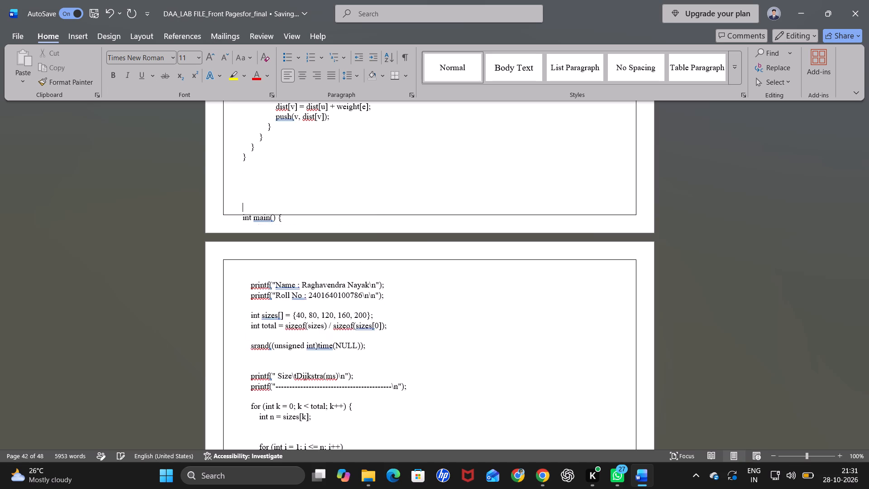
{"action": "key", "text": "Return"}
{"action": "key", "text": "Return"}
{"action": "key", "text": "BackSpace"}
Delete the blank lines above the Dijkstra Output heading so it sits at the top of its page.
{"action": "scroll", "coordinate": [362, 195], "scroll_direction": "down", "scroll_amount": 6}
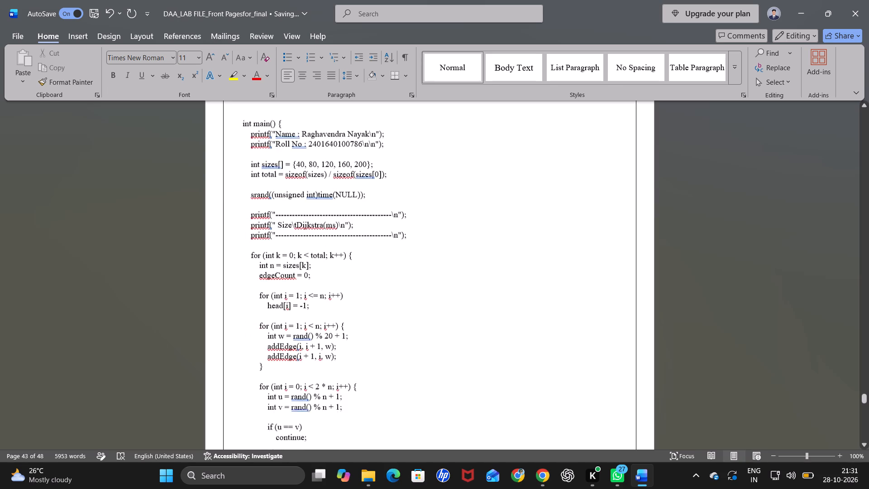
{"action": "scroll", "coordinate": [421, 234], "scroll_direction": "down", "scroll_amount": 14}
{"action": "scroll", "coordinate": [425, 254], "scroll_direction": "up", "scroll_amount": 1}
{"action": "scroll", "coordinate": [425, 254], "scroll_direction": "down", "scroll_amount": 4}
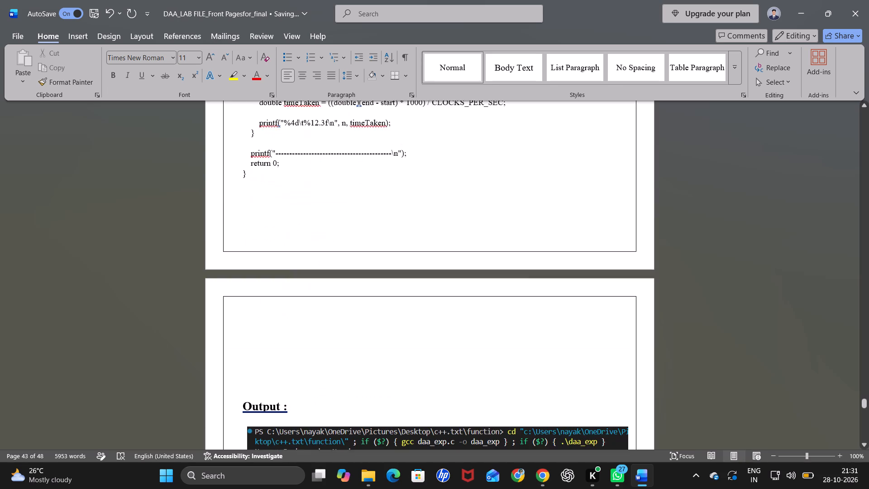
{"action": "scroll", "coordinate": [425, 254], "scroll_direction": "down", "scroll_amount": 1}
{"action": "left_click", "coordinate": [241, 325]}
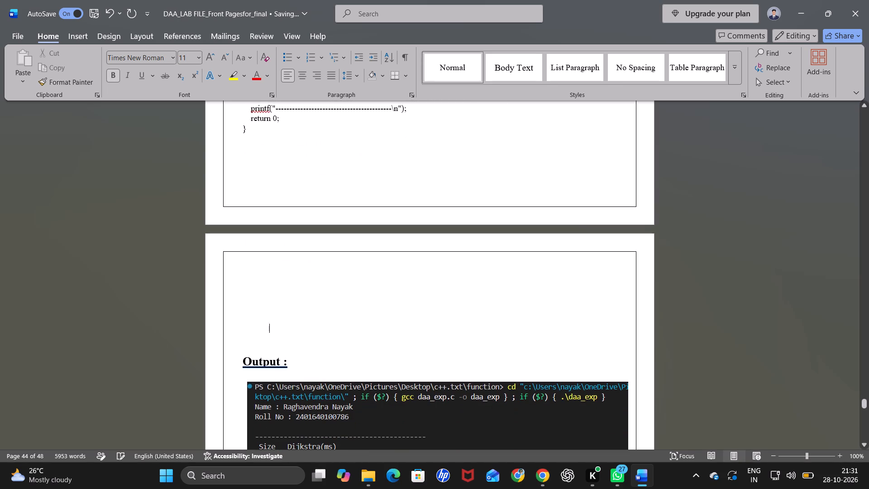
{"action": "key", "text": "BackSpace"}
{"action": "key", "text": "BackSpace"}
{"action": "key", "text": "BackSpace"}
{"action": "key", "text": "BackSpace"}
{"action": "key", "text": "BackSpace"}
{"action": "key", "text": "BackSpace"}
{"action": "key", "text": "BackSpace"}
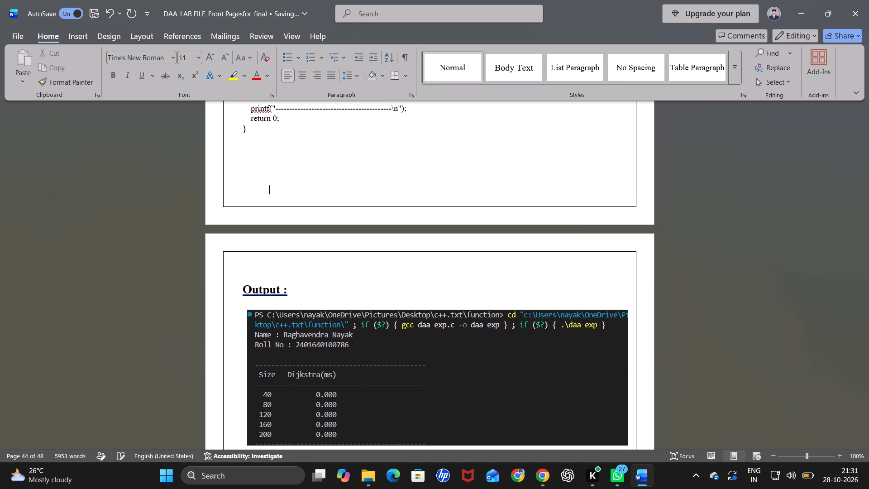
Add two blank lines above the Experiment No. 10(I) heading to push it onto the page after the Dijkstra output.
{"action": "scroll", "coordinate": [600, 261], "scroll_direction": "down", "scroll_amount": 9}
{"action": "scroll", "coordinate": [495, 306], "scroll_direction": "down", "scroll_amount": 2}
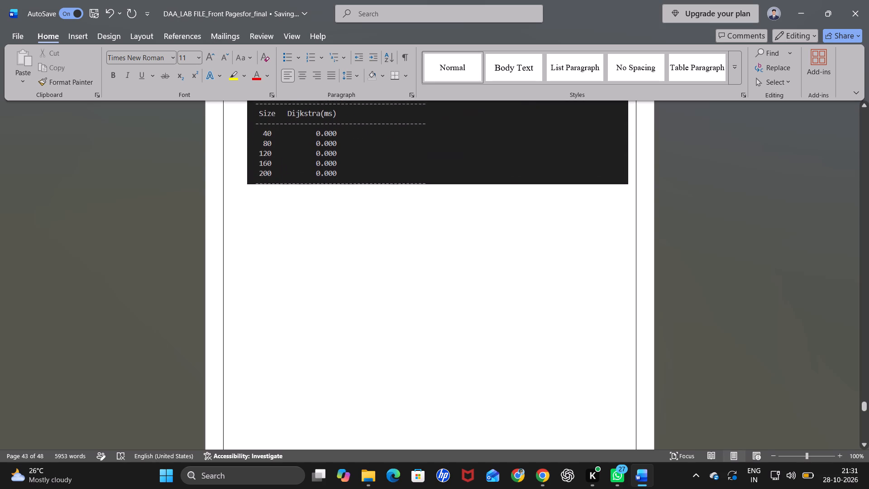
{"action": "scroll", "coordinate": [494, 306], "scroll_direction": "down", "scroll_amount": 6}
{"action": "left_click", "coordinate": [388, 260]}
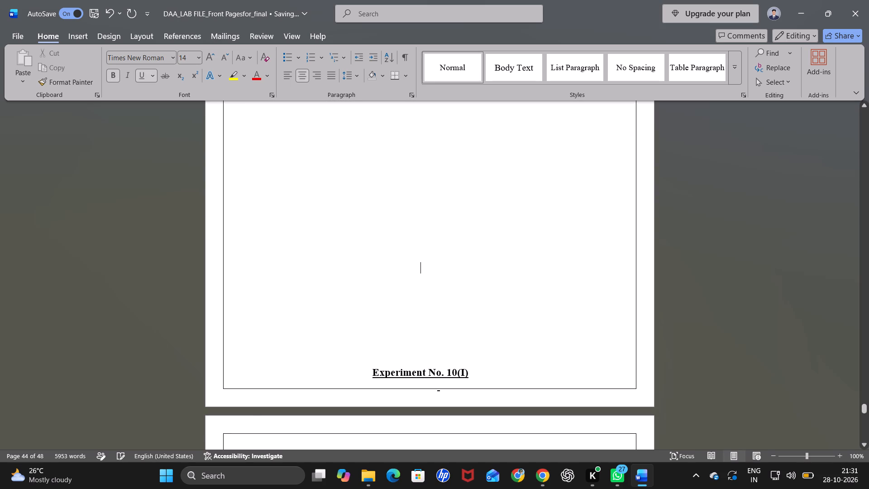
{"action": "key", "text": "Return"}
{"action": "key", "text": "Return"}
{"action": "key", "text": "Return"}
{"action": "scroll", "coordinate": [388, 262], "scroll_direction": "down", "scroll_amount": 2}
{"action": "scroll", "coordinate": [388, 262], "scroll_direction": "up", "scroll_amount": 1}
{"action": "scroll", "coordinate": [388, 262], "scroll_direction": "down", "scroll_amount": 3}
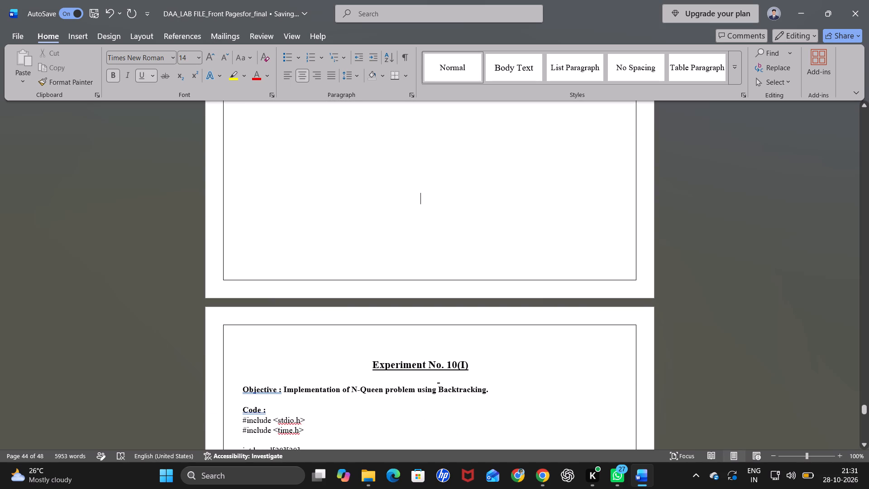
{"action": "key", "text": "BackSpace"}
Check the page layout of the N-Queen code and output in Experiment No. 10(I).
{"action": "scroll", "coordinate": [388, 262], "scroll_direction": "down", "scroll_amount": 15}
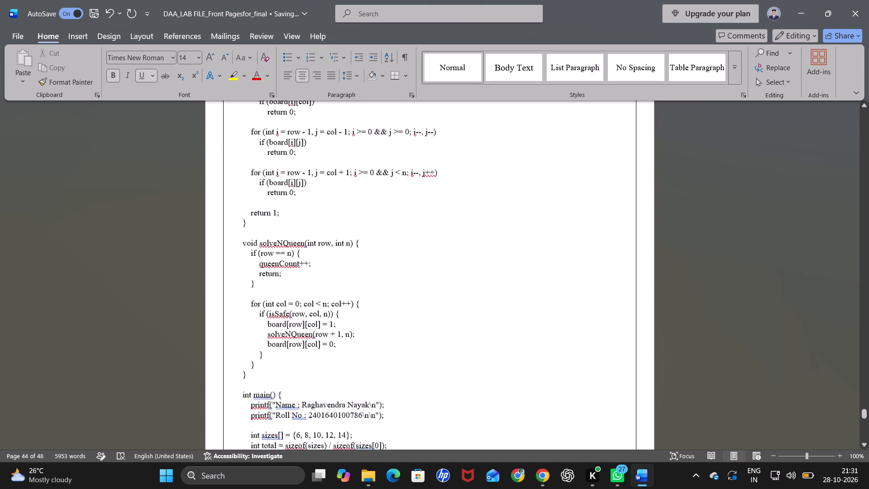
{"action": "scroll", "coordinate": [357, 306], "scroll_direction": "down", "scroll_amount": 1}
{"action": "scroll", "coordinate": [357, 306], "scroll_direction": "up", "scroll_amount": 1}
{"action": "scroll", "coordinate": [357, 306], "scroll_direction": "down", "scroll_amount": 11}
{"action": "scroll", "coordinate": [433, 322], "scroll_direction": "down", "scroll_amount": 5}
{"action": "scroll", "coordinate": [433, 322], "scroll_direction": "up", "scroll_amount": 1}
{"action": "scroll", "coordinate": [436, 325], "scroll_direction": "down", "scroll_amount": 2}
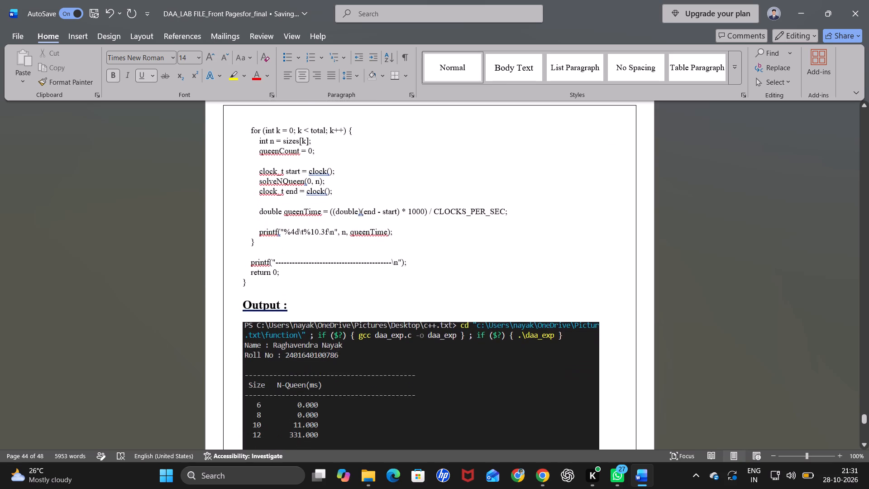
{"action": "scroll", "coordinate": [439, 326], "scroll_direction": "down", "scroll_amount": 12}
{"action": "scroll", "coordinate": [450, 331], "scroll_direction": "up", "scroll_amount": 1}
{"action": "scroll", "coordinate": [453, 332], "scroll_direction": "down", "scroll_amount": 2}
{"action": "scroll", "coordinate": [458, 336], "scroll_direction": "up", "scroll_amount": 1}
{"action": "scroll", "coordinate": [458, 336], "scroll_direction": "down", "scroll_amount": 1}
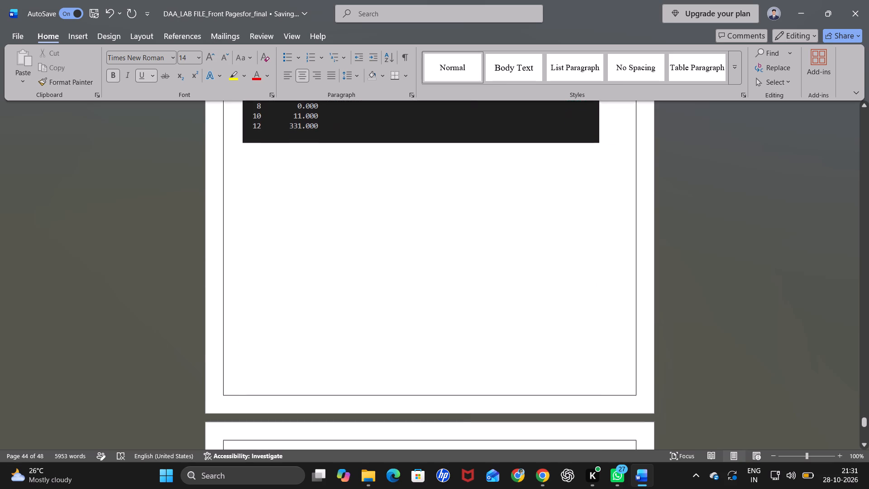
Check the page layout of the Subset Sum code and output through to the end of the document.
{"action": "scroll", "coordinate": [458, 336], "scroll_direction": "down", "scroll_amount": 3}
{"action": "scroll", "coordinate": [458, 336], "scroll_direction": "up", "scroll_amount": 1}
{"action": "scroll", "coordinate": [459, 337], "scroll_direction": "down", "scroll_amount": 14}
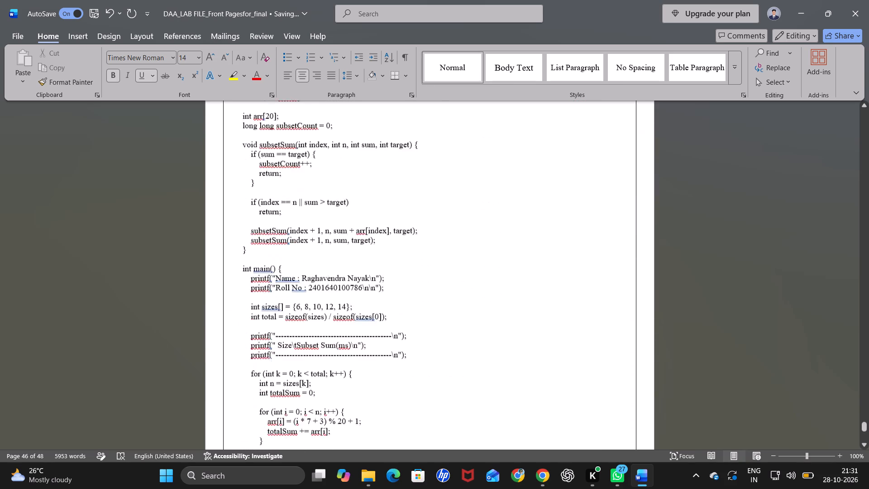
{"action": "scroll", "coordinate": [459, 337], "scroll_direction": "down", "scroll_amount": 14}
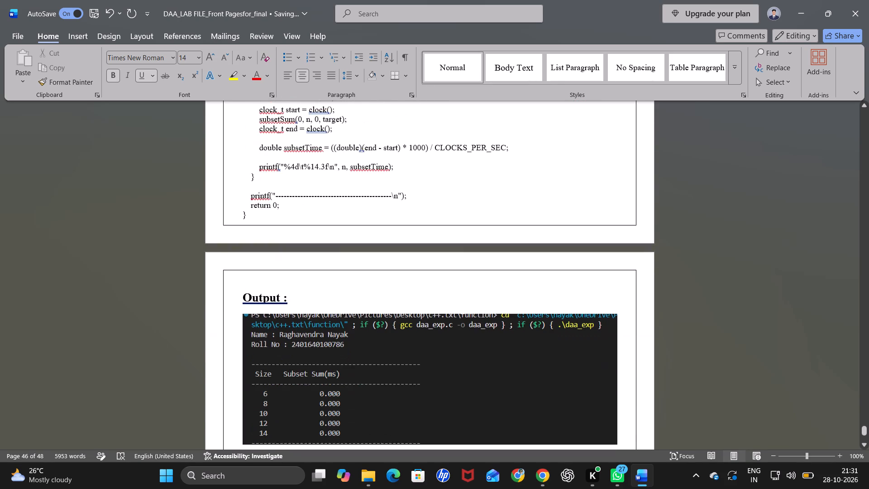
{"action": "scroll", "coordinate": [454, 348], "scroll_direction": "down", "scroll_amount": 12}
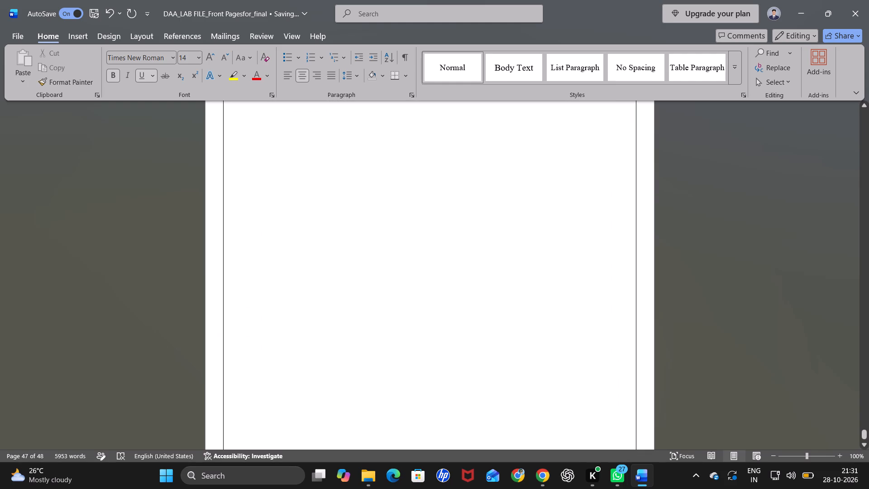
Go back to Experiment No. 2 and check its code and output pages through to the start of Experiment No. 3.
{"action": "left_click_drag", "start_coordinate": [860, 438], "coordinate": [861, 434]}
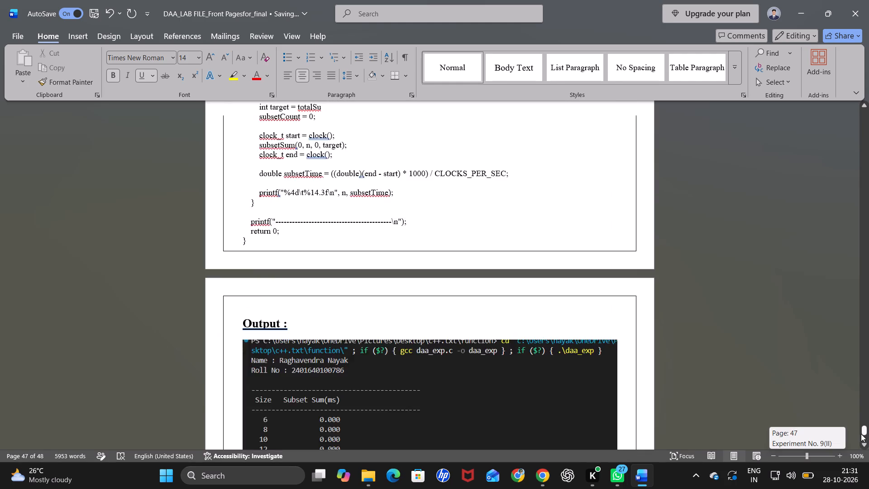
{"action": "left_click_drag", "start_coordinate": [861, 434], "coordinate": [868, 199]}
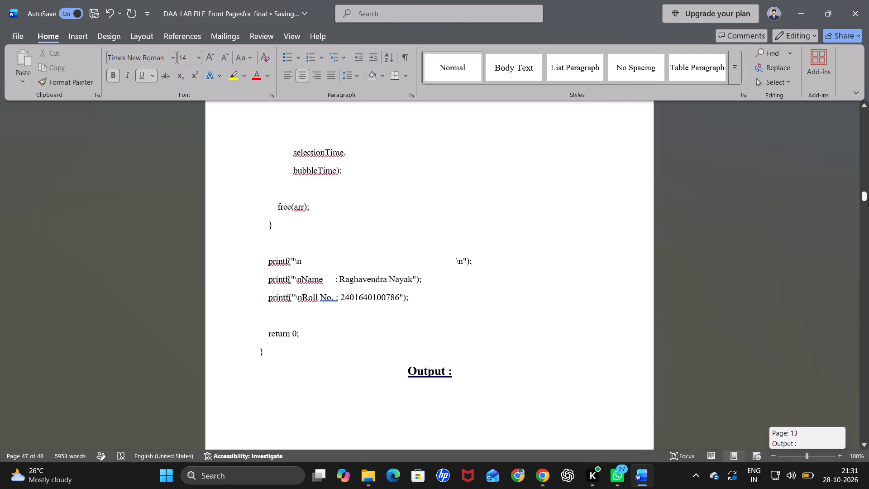
{"action": "left_click_drag", "start_coordinate": [868, 199], "coordinate": [868, 181]}
{"action": "left_click", "coordinate": [868, 181]}
{"action": "left_click_drag", "start_coordinate": [868, 181], "coordinate": [868, 176]}
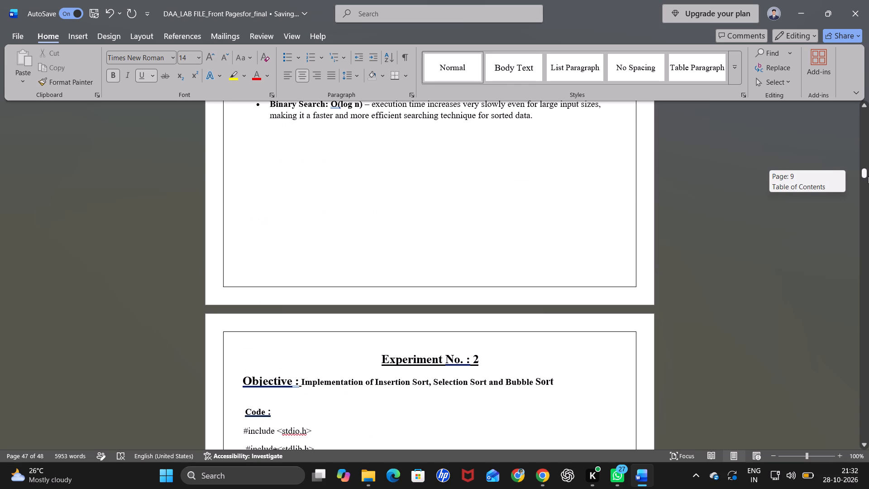
{"action": "left_click_drag", "start_coordinate": [868, 176], "coordinate": [868, 193]}
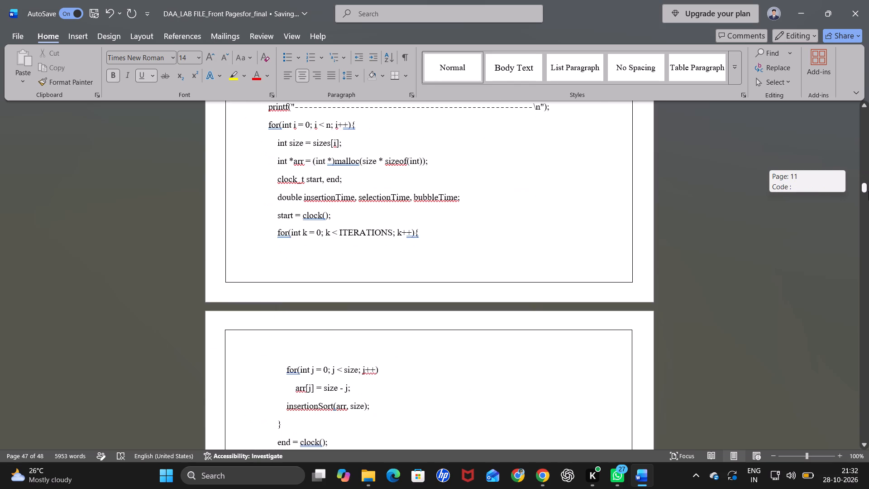
{"action": "left_click_drag", "start_coordinate": [868, 193], "coordinate": [868, 199]}
{"action": "left_click", "coordinate": [310, 176]}
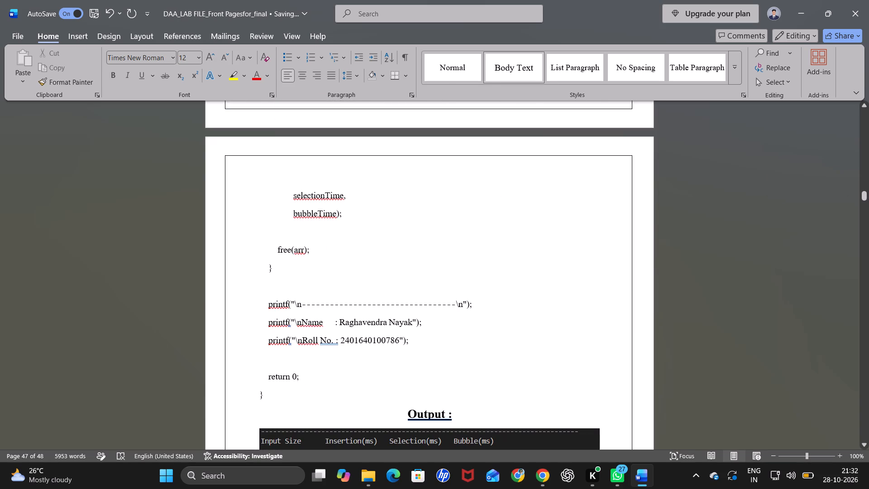
{"action": "scroll", "coordinate": [522, 193], "scroll_direction": "down", "scroll_amount": 8}
{"action": "left_click", "coordinate": [402, 197]}
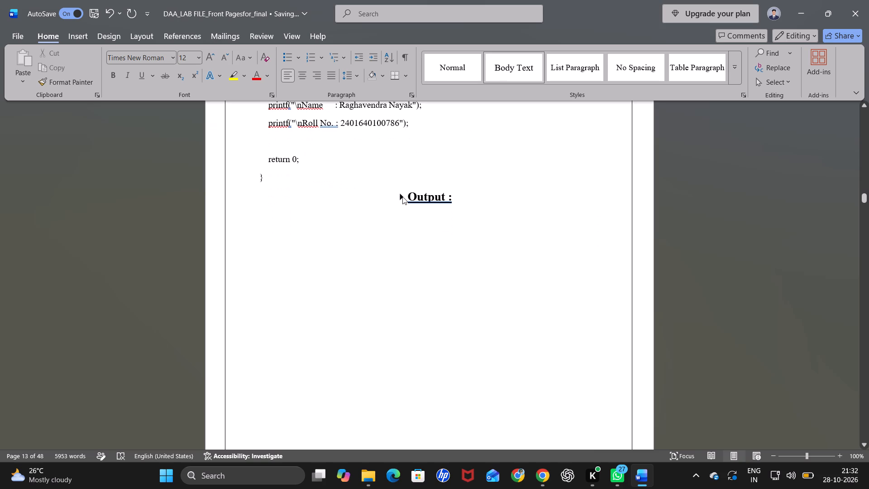
{"action": "left_click", "coordinate": [402, 196]}
{"action": "scroll", "coordinate": [485, 215], "scroll_direction": "down", "scroll_amount": 8}
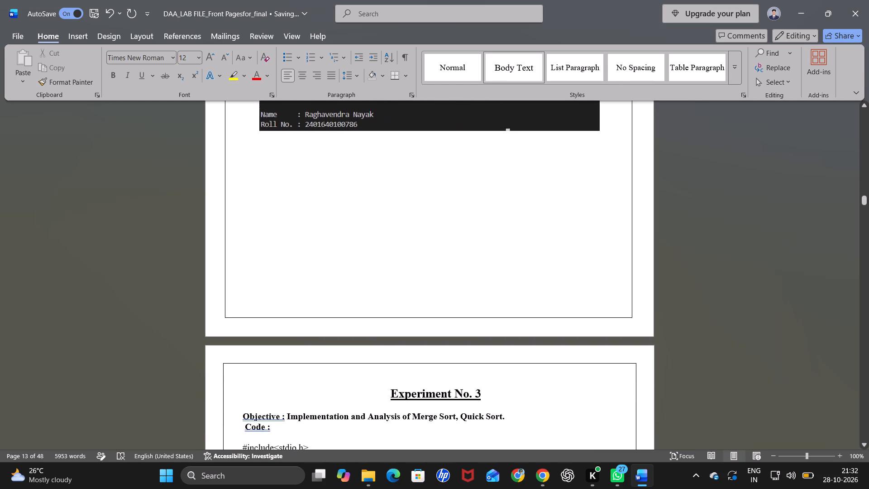
{"action": "scroll", "coordinate": [487, 220], "scroll_direction": "down", "scroll_amount": 8}
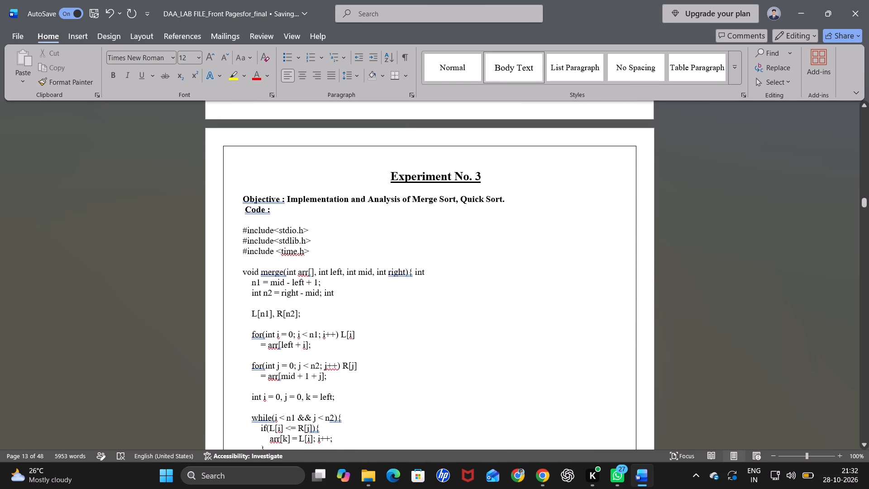
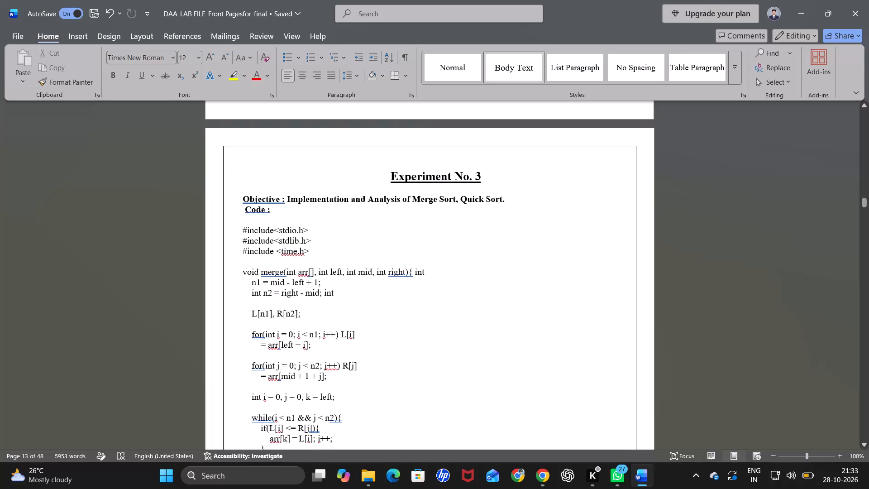
Examine the overall page layout of the front pages, index and first experiments in a multi-page overview at 30% zoom.
{"action": "left_click", "coordinate": [772, 458]}
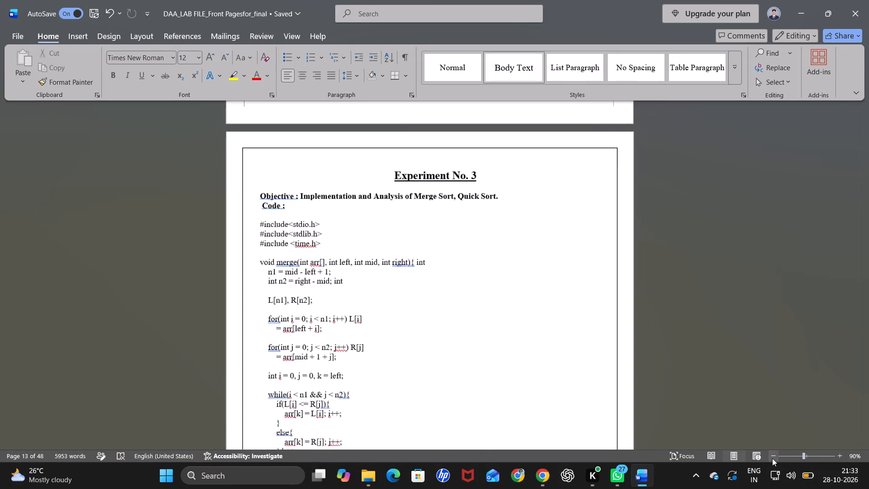
{"action": "left_click", "coordinate": [772, 458]}
{"action": "triple_click", "coordinate": [772, 458]}
{"action": "double_click", "coordinate": [772, 459]}
{"action": "left_click", "coordinate": [770, 462]}
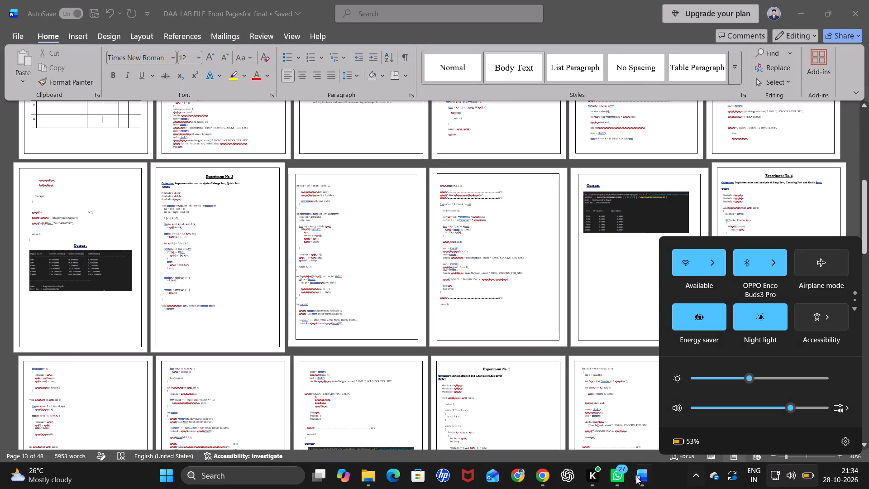
{"action": "scroll", "coordinate": [374, 275], "scroll_direction": "up", "scroll_amount": 8}
{"action": "left_click", "coordinate": [484, 200]}
{"action": "scroll", "coordinate": [484, 200], "scroll_direction": "up", "scroll_amount": 10}
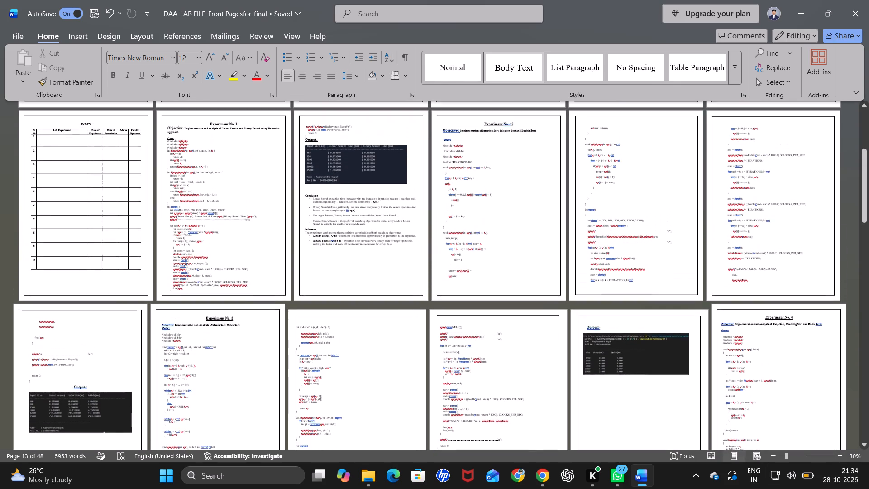
{"action": "scroll", "coordinate": [484, 200], "scroll_direction": "up", "scroll_amount": 13}
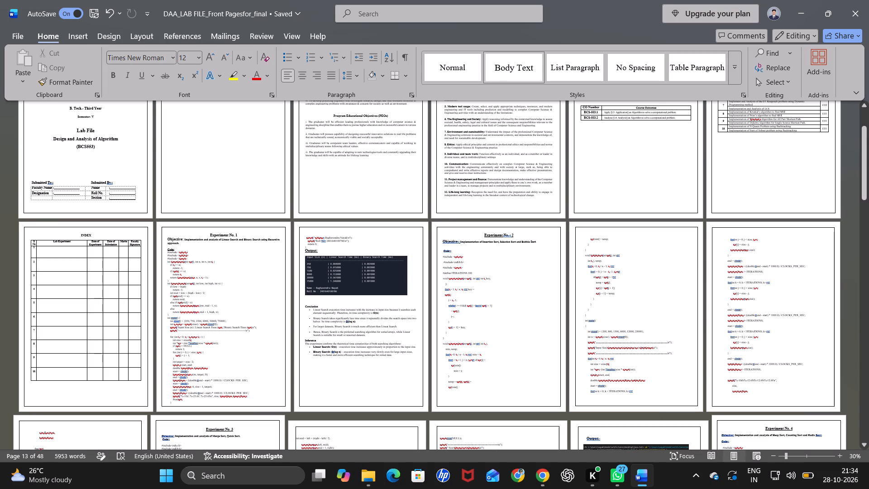
{"action": "scroll", "coordinate": [671, 411], "scroll_direction": "down", "scroll_amount": 3}
{"action": "scroll", "coordinate": [627, 398], "scroll_direction": "down", "scroll_amount": 3}
{"action": "scroll", "coordinate": [431, 364], "scroll_direction": "down", "scroll_amount": 1}
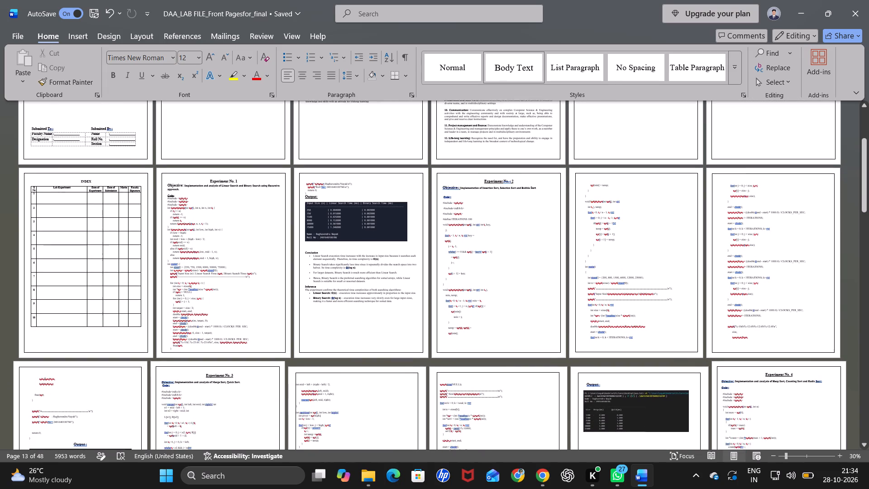
Check the page layout of Experiments No. 2 and 3 up to the start of Experiment No. 4 in the multi-page overview.
{"action": "scroll", "coordinate": [379, 363], "scroll_direction": "down", "scroll_amount": 2}
{"action": "scroll", "coordinate": [266, 347], "scroll_direction": "down", "scroll_amount": 2}
{"action": "scroll", "coordinate": [263, 347], "scroll_direction": "up", "scroll_amount": 1}
{"action": "scroll", "coordinate": [261, 347], "scroll_direction": "down", "scroll_amount": 3}
{"action": "scroll", "coordinate": [255, 347], "scroll_direction": "up", "scroll_amount": 1}
{"action": "scroll", "coordinate": [249, 346], "scroll_direction": "down", "scroll_amount": 1}
{"action": "scroll", "coordinate": [252, 333], "scroll_direction": "up", "scroll_amount": 1}
{"action": "scroll", "coordinate": [252, 333], "scroll_direction": "down", "scroll_amount": 4}
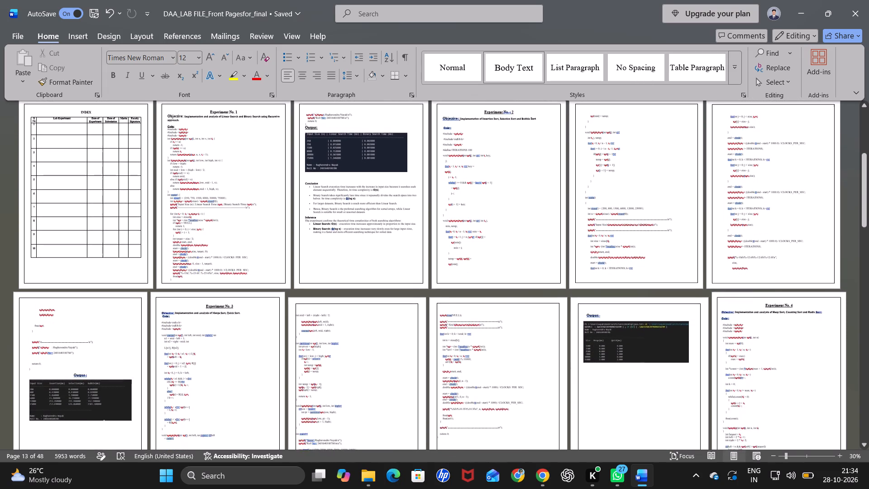
{"action": "scroll", "coordinate": [252, 333], "scroll_direction": "down", "scroll_amount": 7}
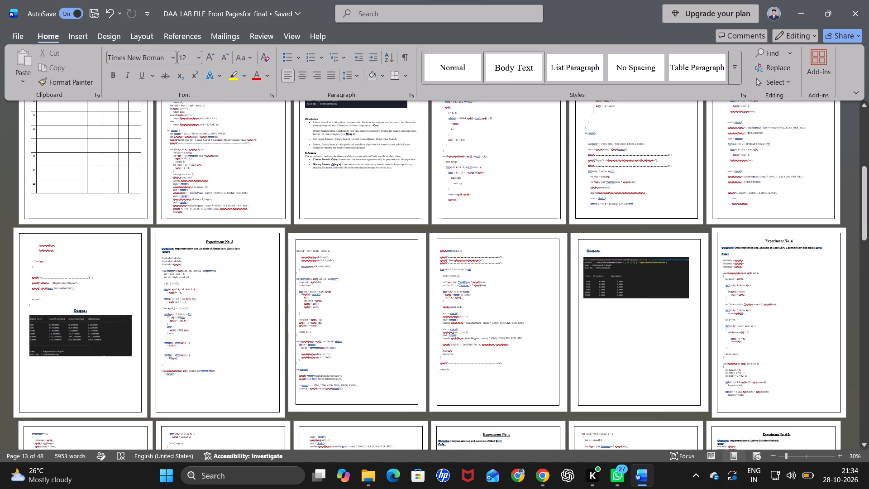
{"action": "scroll", "coordinate": [351, 342], "scroll_direction": "down", "scroll_amount": 4}
{"action": "scroll", "coordinate": [563, 267], "scroll_direction": "down", "scroll_amount": 1}
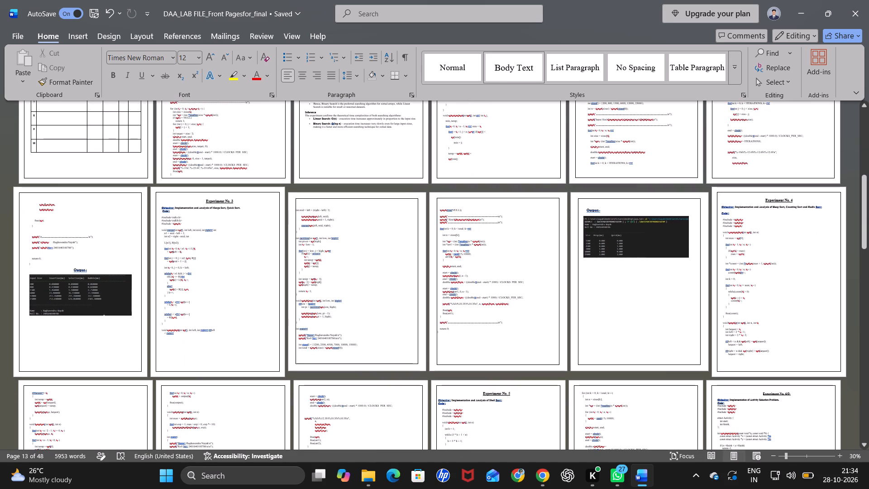
{"action": "scroll", "coordinate": [575, 321], "scroll_direction": "down", "scroll_amount": 7}
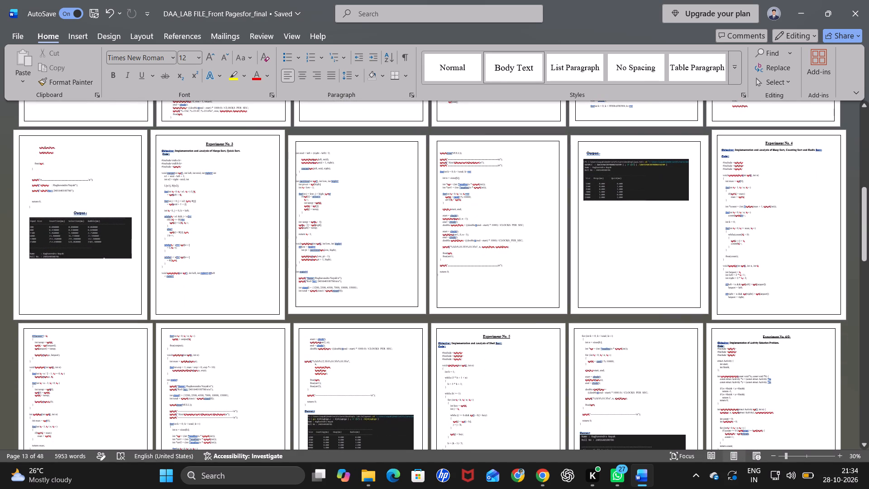
{"action": "left_click", "coordinate": [713, 134]}
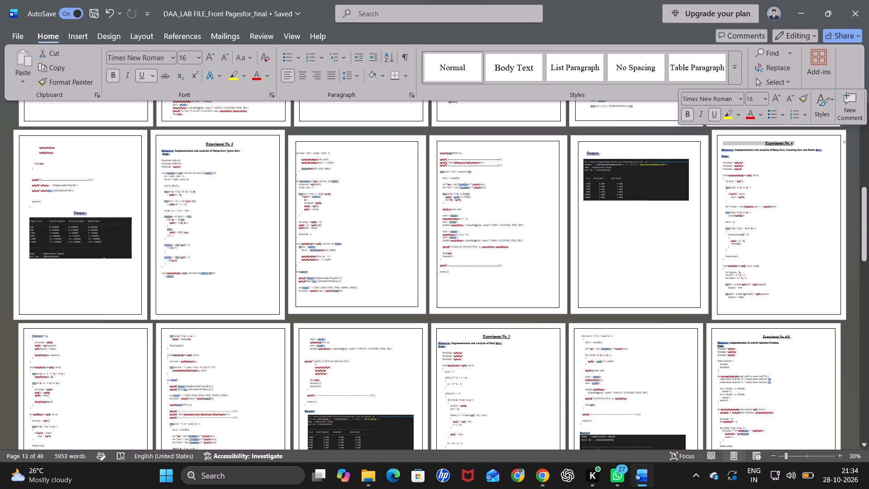
{"action": "left_click", "coordinate": [715, 136]}
Check the page layout from Experiment No. 4 through Experiment No. 7(I) in the multi-page overview.
{"action": "scroll", "coordinate": [630, 198], "scroll_direction": "down", "scroll_amount": 5}
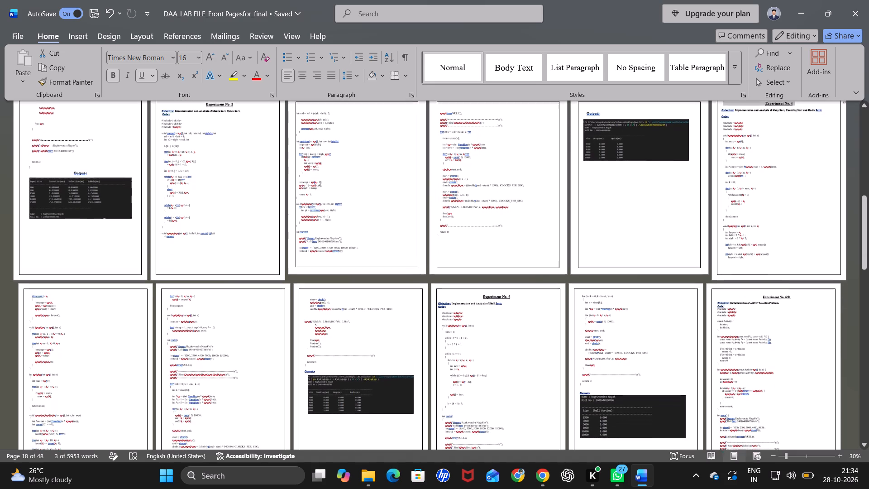
{"action": "scroll", "coordinate": [622, 205], "scroll_direction": "down", "scroll_amount": 7}
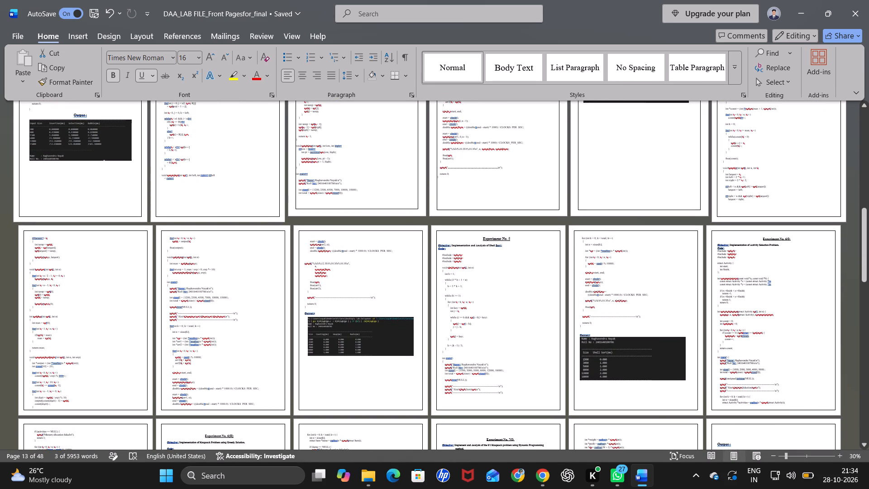
{"action": "scroll", "coordinate": [396, 316], "scroll_direction": "down", "scroll_amount": 1}
{"action": "scroll", "coordinate": [471, 303], "scroll_direction": "down", "scroll_amount": 3}
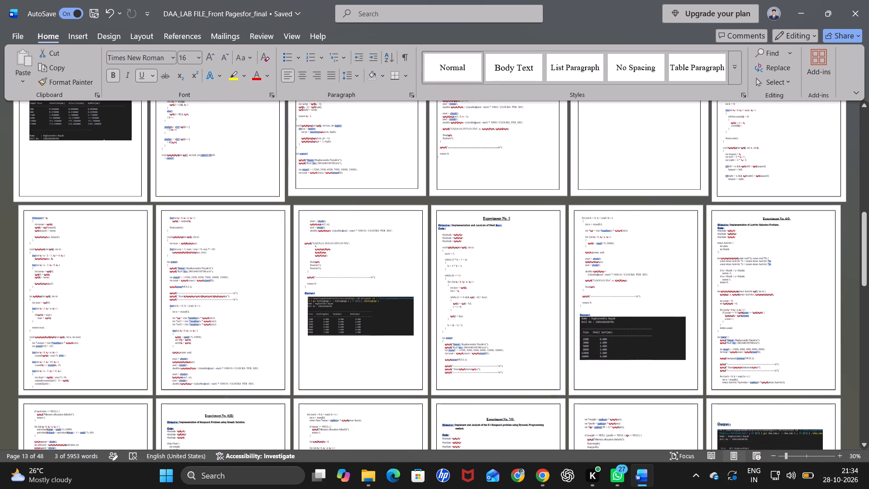
{"action": "scroll", "coordinate": [482, 292], "scroll_direction": "down", "scroll_amount": 3}
{"action": "scroll", "coordinate": [530, 271], "scroll_direction": "down", "scroll_amount": 2}
{"action": "scroll", "coordinate": [640, 328], "scroll_direction": "down", "scroll_amount": 2}
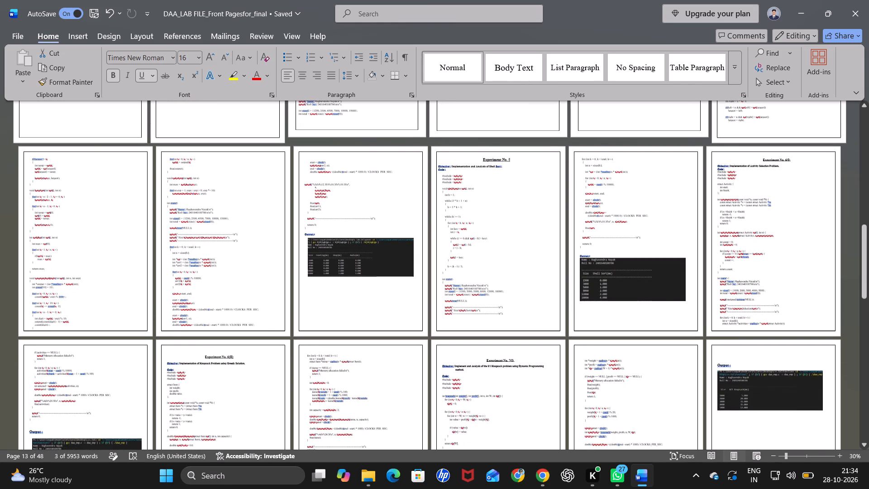
{"action": "scroll", "coordinate": [636, 333], "scroll_direction": "down", "scroll_amount": 3}
{"action": "scroll", "coordinate": [288, 431], "scroll_direction": "down", "scroll_amount": 1}
{"action": "scroll", "coordinate": [288, 431], "scroll_direction": "up", "scroll_amount": 1}
{"action": "scroll", "coordinate": [290, 431], "scroll_direction": "down", "scroll_amount": 4}
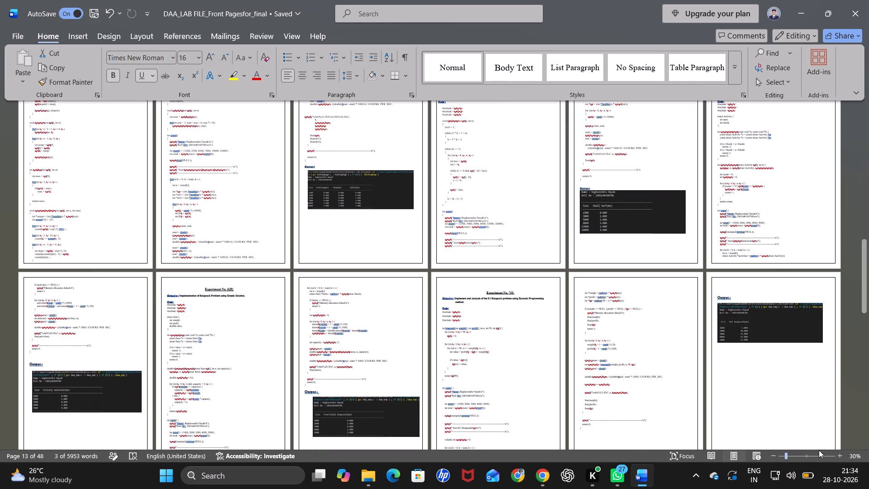
Return the zoom to 100% and skim from Experiment No. 4 to the end of the document, then back to the Dijkstra code.
{"action": "left_click", "coordinate": [804, 452]}
{"action": "left_click", "coordinate": [807, 456]}
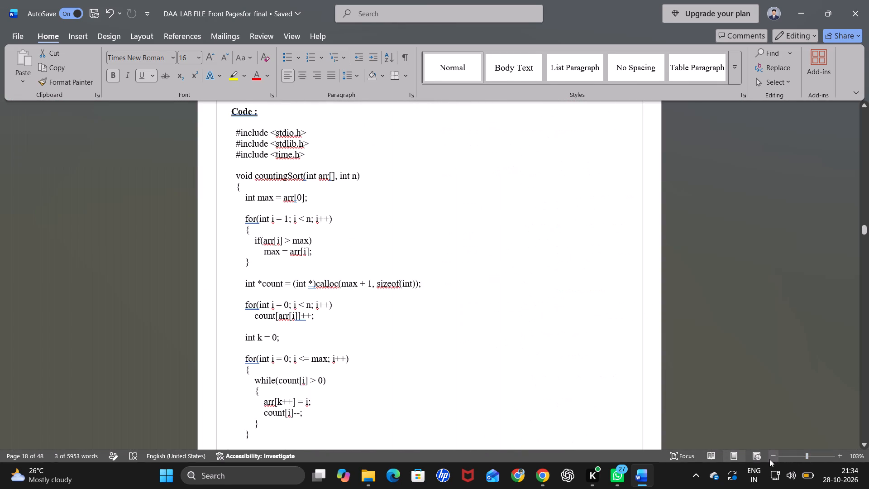
{"action": "left_click", "coordinate": [769, 457]}
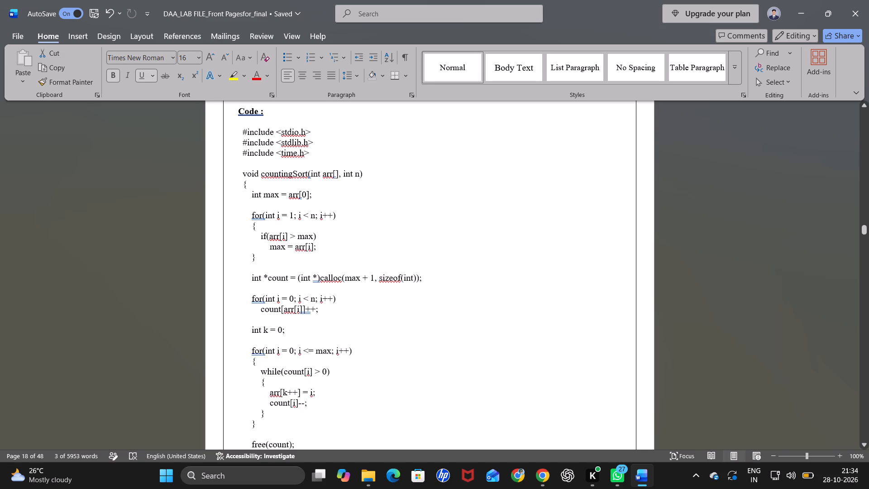
{"action": "left_click_drag", "start_coordinate": [864, 232], "coordinate": [868, 254]}
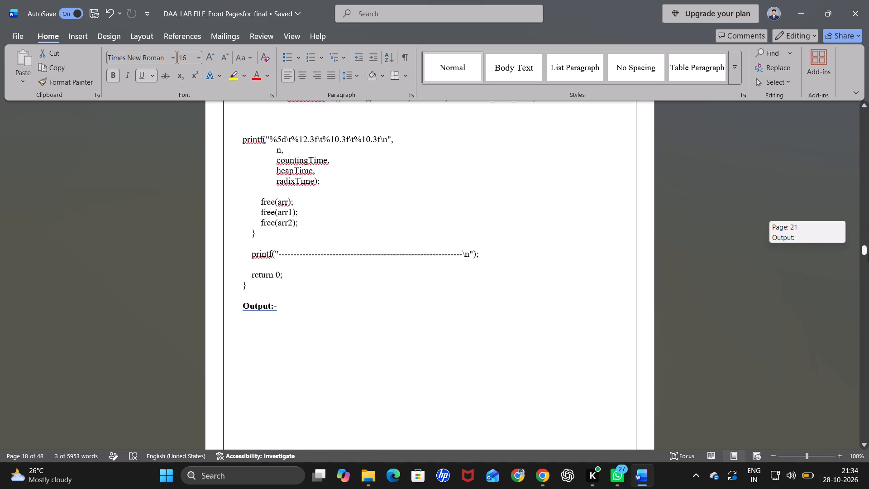
{"action": "left_click_drag", "start_coordinate": [868, 254], "coordinate": [868, 282]}
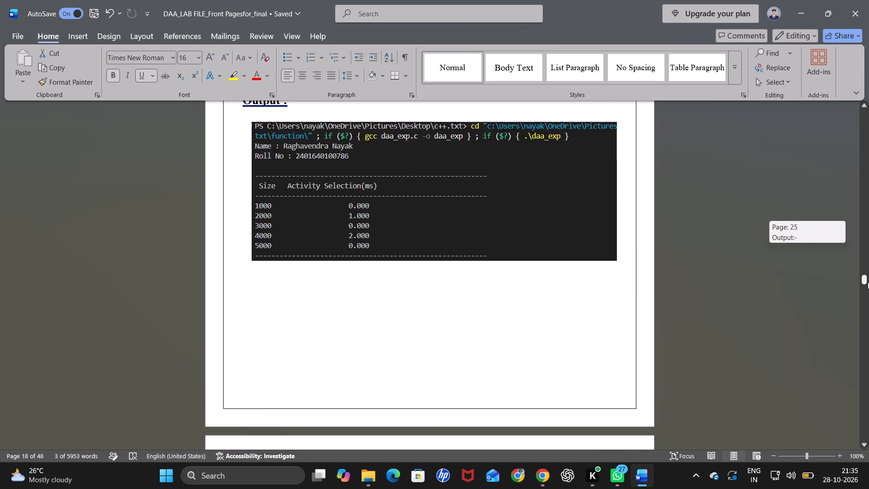
{"action": "left_click_drag", "start_coordinate": [868, 282], "coordinate": [868, 384]}
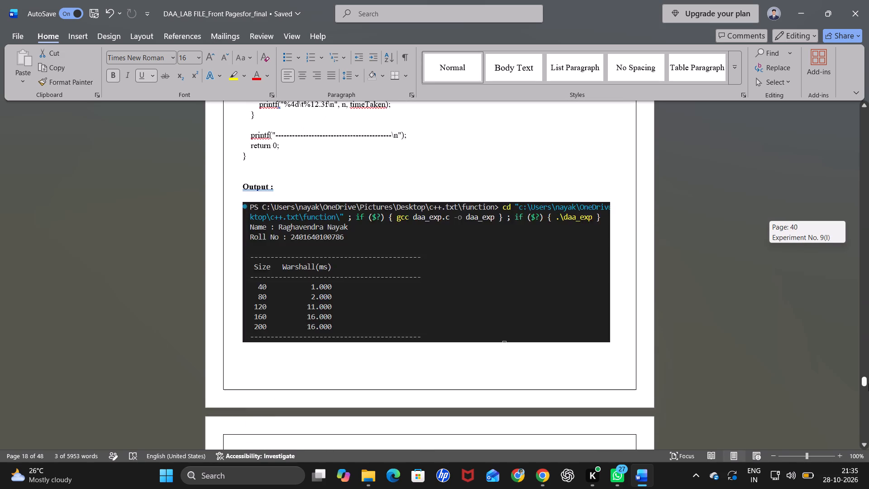
{"action": "left_click_drag", "start_coordinate": [868, 384], "coordinate": [856, 434]}
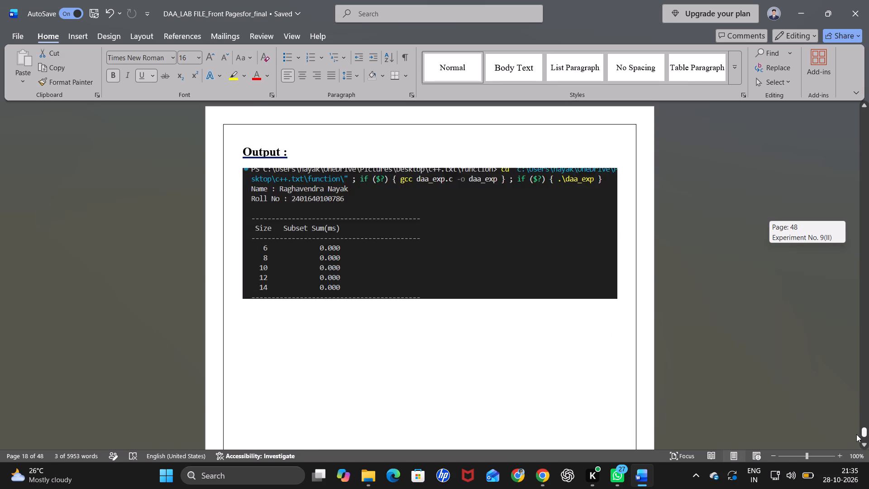
{"action": "left_click_drag", "start_coordinate": [856, 434], "coordinate": [860, 429]}
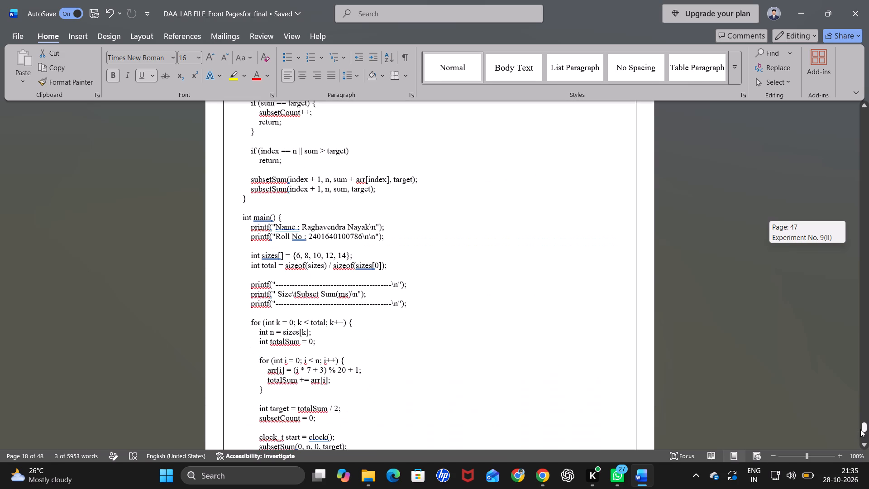
{"action": "left_click_drag", "start_coordinate": [860, 429], "coordinate": [854, 397]}
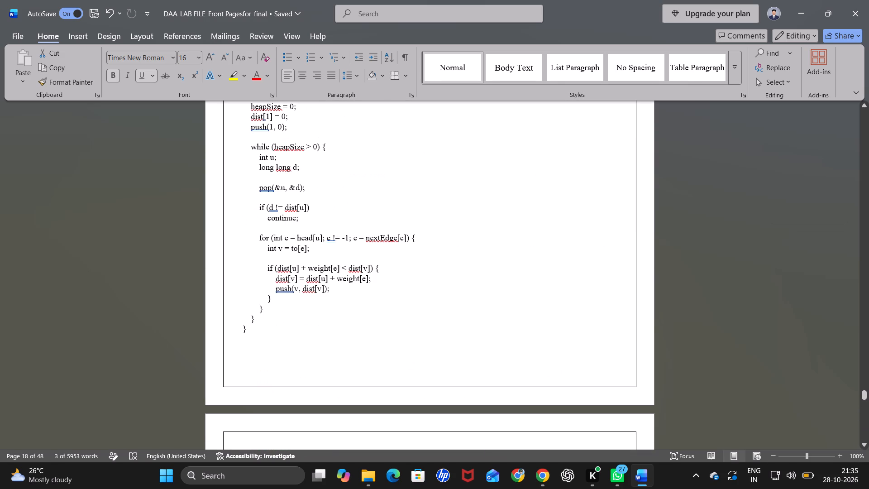
Examine the page breaks in the Dijkstra code, going back towards the start of Experiment No. 9(II).
{"action": "scroll", "coordinate": [675, 228], "scroll_direction": "up", "scroll_amount": 13}
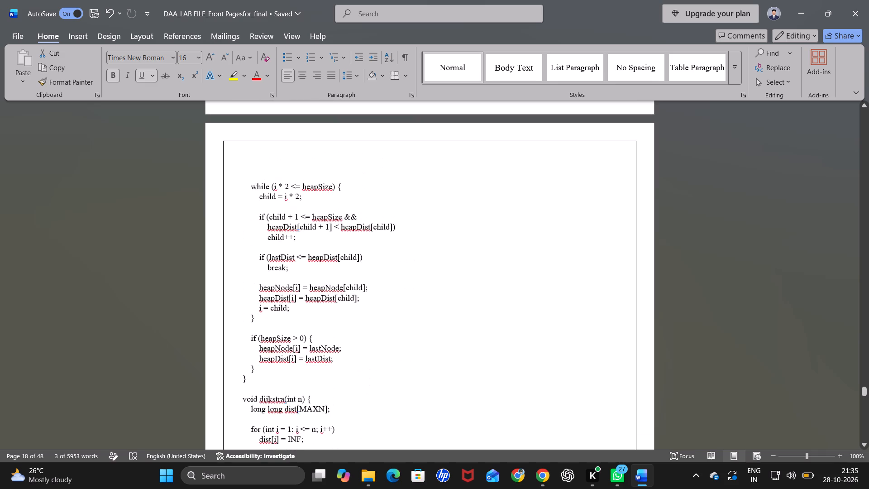
{"action": "scroll", "coordinate": [675, 228], "scroll_direction": "down", "scroll_amount": 1}
{"action": "scroll", "coordinate": [675, 228], "scroll_direction": "up", "scroll_amount": 3}
{"action": "scroll", "coordinate": [675, 228], "scroll_direction": "down", "scroll_amount": 1}
{"action": "scroll", "coordinate": [675, 228], "scroll_direction": "up", "scroll_amount": 4}
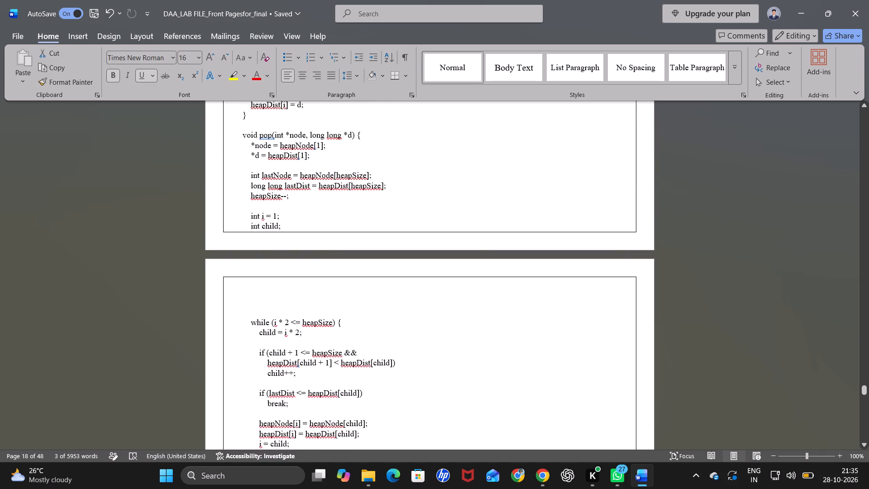
{"action": "scroll", "coordinate": [439, 216], "scroll_direction": "up", "scroll_amount": 3}
{"action": "scroll", "coordinate": [577, 174], "scroll_direction": "down", "scroll_amount": 1}
{"action": "scroll", "coordinate": [579, 175], "scroll_direction": "up", "scroll_amount": 4}
{"action": "scroll", "coordinate": [859, 251], "scroll_direction": "up", "scroll_amount": 1}
{"action": "scroll", "coordinate": [864, 259], "scroll_direction": "down", "scroll_amount": 1}
{"action": "scroll", "coordinate": [866, 261], "scroll_direction": "up", "scroll_amount": 1}
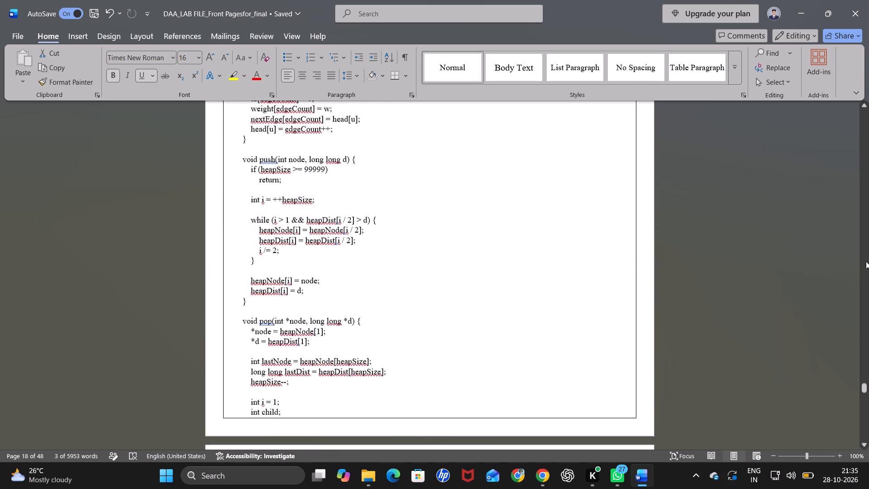
{"action": "scroll", "coordinate": [866, 261], "scroll_direction": "up", "scroll_amount": 2}
Delete two blank lines above the Experiment No. 9(II) heading at the start of its page.
{"action": "left_click", "coordinate": [866, 382]}
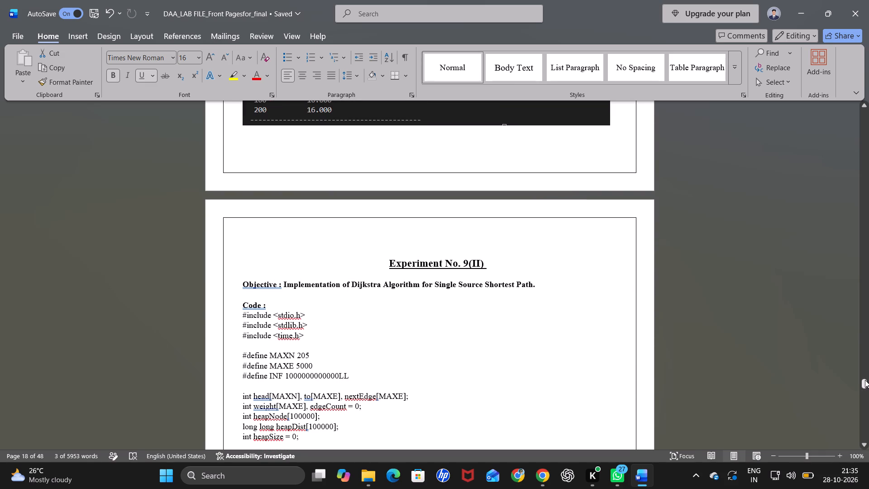
{"action": "left_click", "coordinate": [432, 242]}
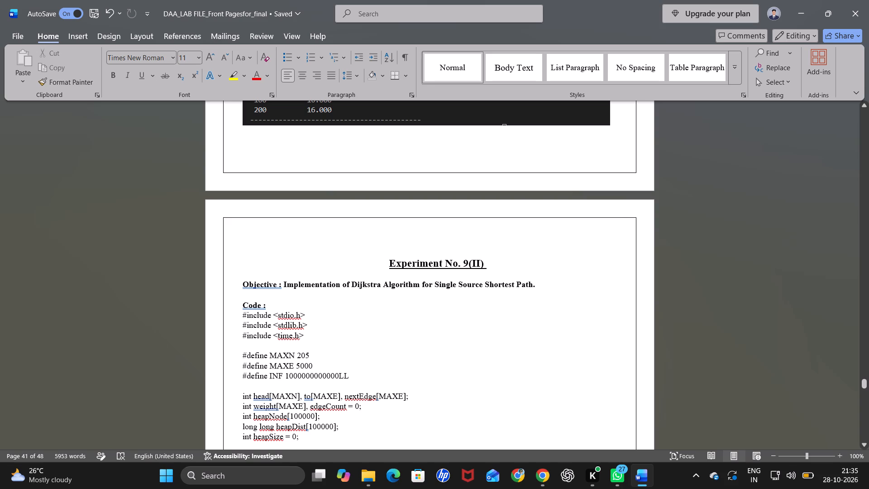
{"action": "key", "text": "BackSpace"}
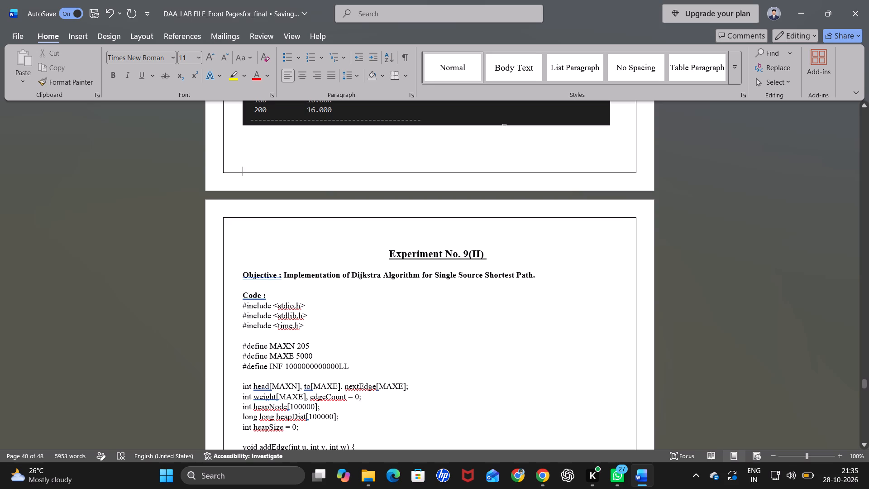
{"action": "key", "text": "BackSpace"}
Add a net two blank lines above int main() in the Dijkstra code so the function starts on a new page.
{"action": "scroll", "coordinate": [471, 255], "scroll_direction": "down", "scroll_amount": 3}
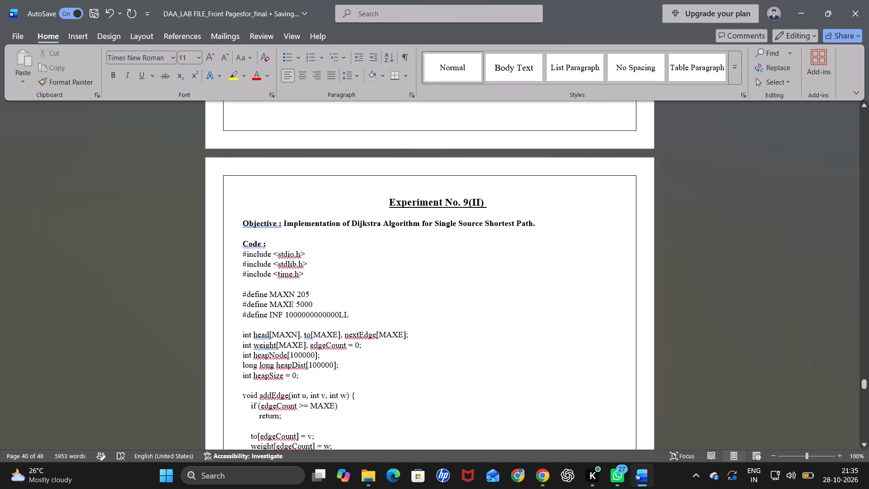
{"action": "scroll", "coordinate": [488, 270], "scroll_direction": "down", "scroll_amount": 13}
{"action": "scroll", "coordinate": [509, 291], "scroll_direction": "down", "scroll_amount": 16}
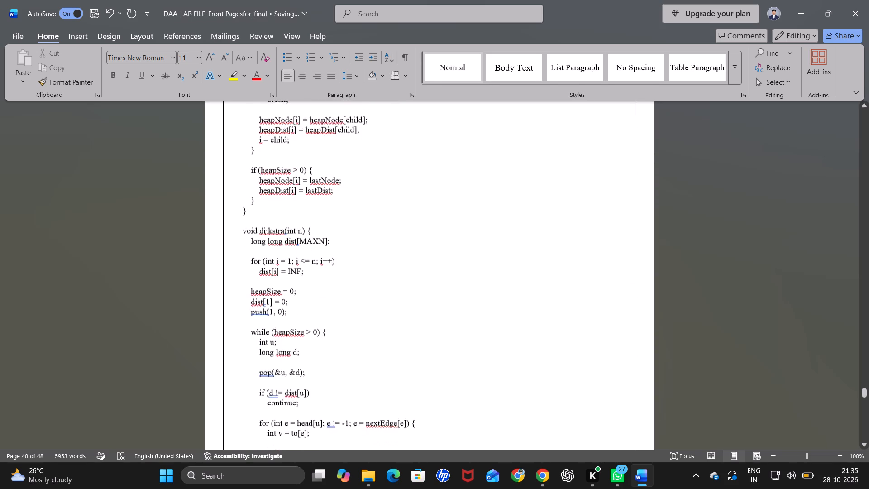
{"action": "scroll", "coordinate": [515, 295], "scroll_direction": "down", "scroll_amount": 9}
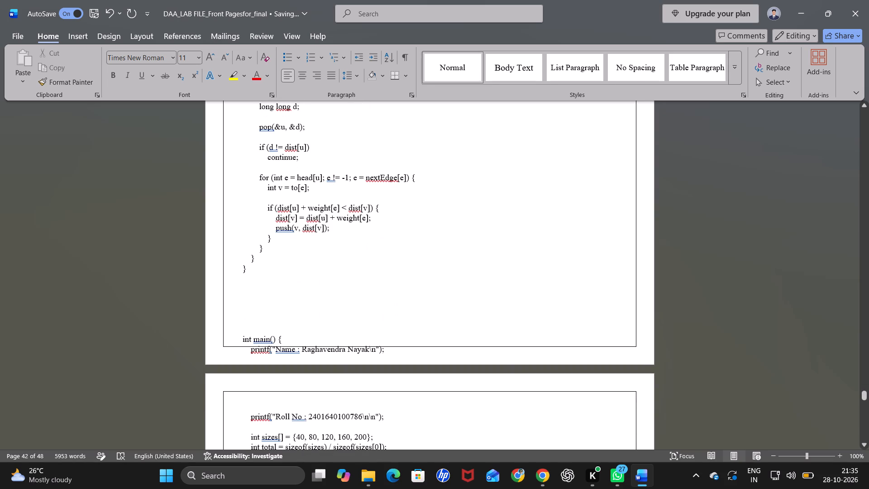
{"action": "left_click", "coordinate": [236, 318]}
{"action": "key", "text": "BackSpace"}
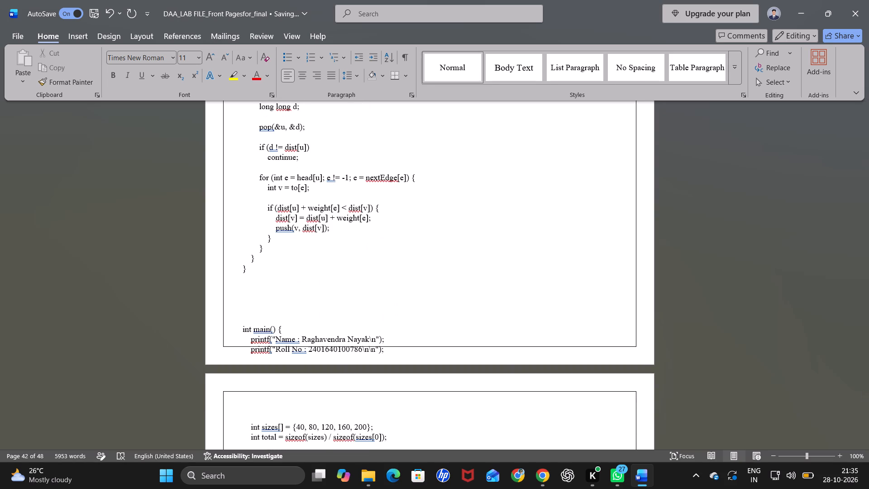
{"action": "key", "text": "Return"}
{"action": "key", "text": "Return"}
{"action": "key", "text": "Return"}
Check the page layout of the Dijkstra main function and output through to the Experiment No. 10(I) heading.
{"action": "scroll", "coordinate": [236, 312], "scroll_direction": "down", "scroll_amount": 9}
{"action": "scroll", "coordinate": [361, 294], "scroll_direction": "down", "scroll_amount": 2}
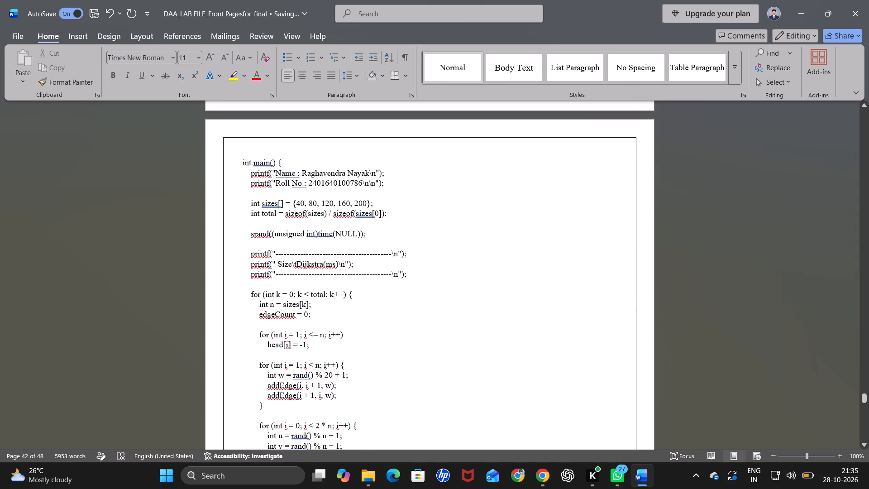
{"action": "scroll", "coordinate": [361, 294], "scroll_direction": "down", "scroll_amount": 7}
{"action": "scroll", "coordinate": [498, 286], "scroll_direction": "down", "scroll_amount": 9}
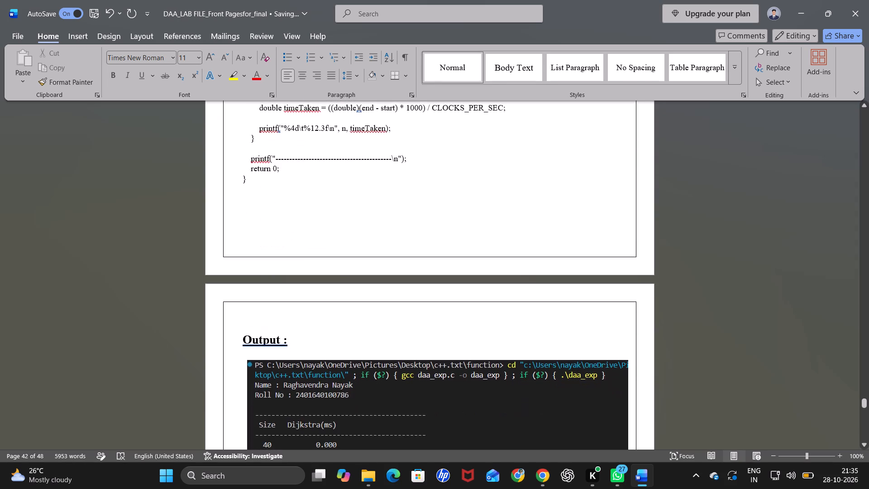
{"action": "scroll", "coordinate": [516, 300], "scroll_direction": "down", "scroll_amount": 5}
{"action": "scroll", "coordinate": [554, 303], "scroll_direction": "down", "scroll_amount": 11}
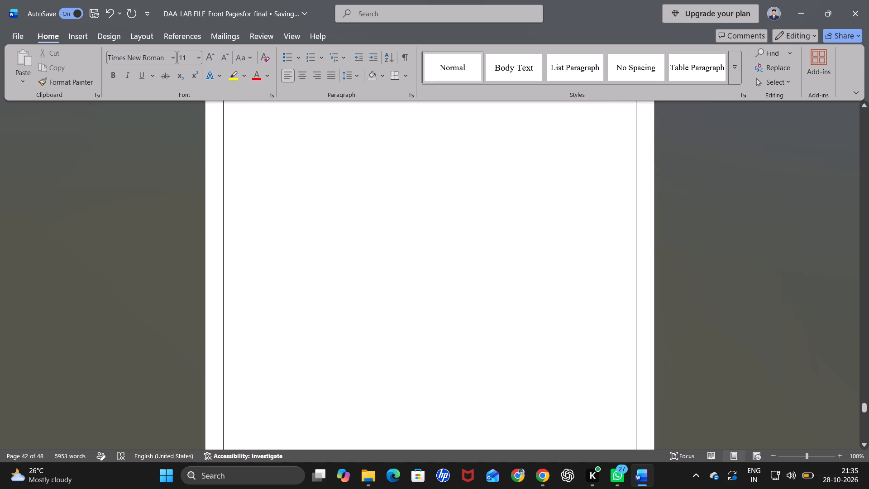
{"action": "scroll", "coordinate": [629, 328], "scroll_direction": "down", "scroll_amount": 7}
{"action": "scroll", "coordinate": [668, 353], "scroll_direction": "up", "scroll_amount": 1}
{"action": "scroll", "coordinate": [668, 353], "scroll_direction": "down", "scroll_amount": 6}
{"action": "scroll", "coordinate": [689, 356], "scroll_direction": "up", "scroll_amount": 1}
{"action": "scroll", "coordinate": [690, 357], "scroll_direction": "down", "scroll_amount": 5}
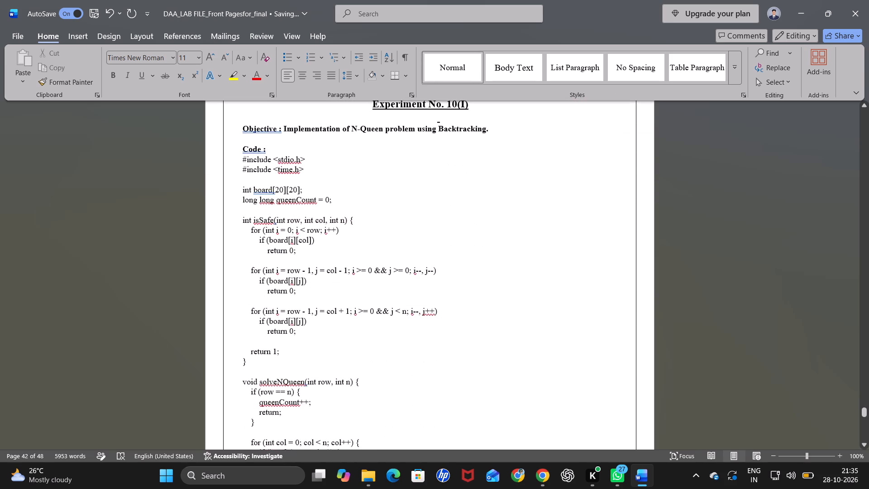
Check the page layout of the N-Queen code and output in Experiment No. 10(I).
{"action": "scroll", "coordinate": [735, 327], "scroll_direction": "down", "scroll_amount": 19}
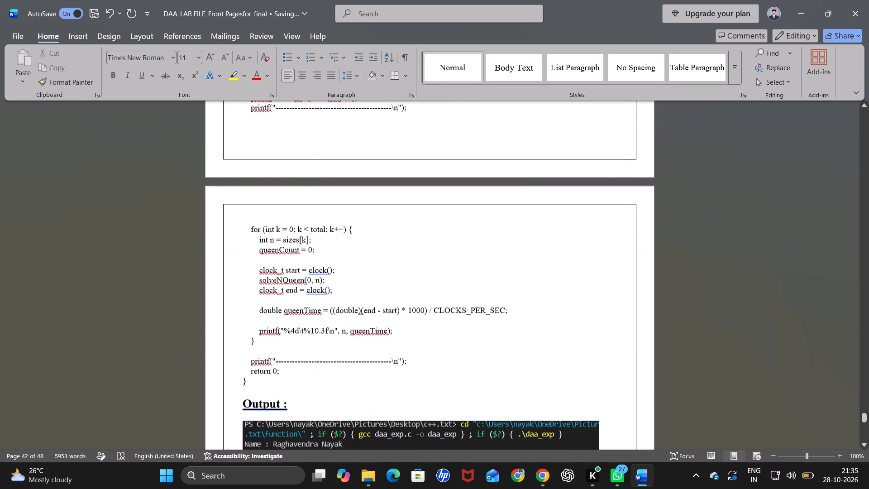
{"action": "scroll", "coordinate": [731, 344], "scroll_direction": "down", "scroll_amount": 12}
{"action": "scroll", "coordinate": [799, 344], "scroll_direction": "up", "scroll_amount": 1}
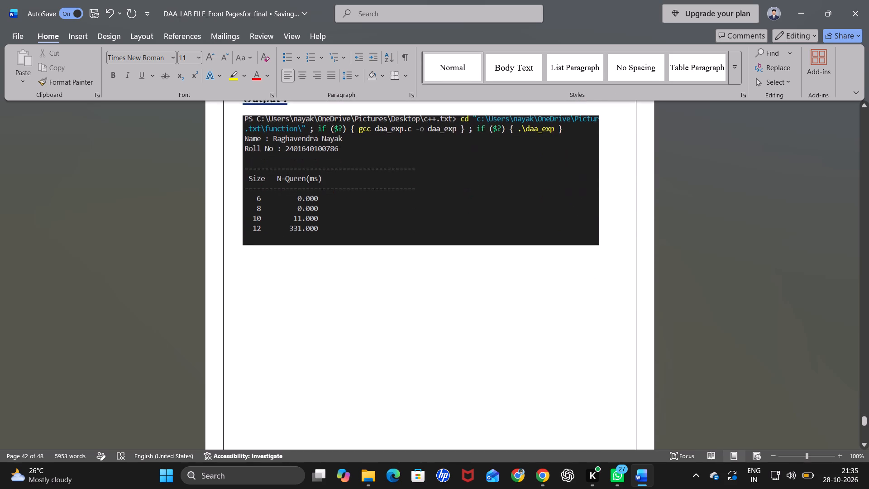
{"action": "scroll", "coordinate": [799, 344], "scroll_direction": "up", "scroll_amount": 1}
{"action": "scroll", "coordinate": [799, 344], "scroll_direction": "down", "scroll_amount": 3}
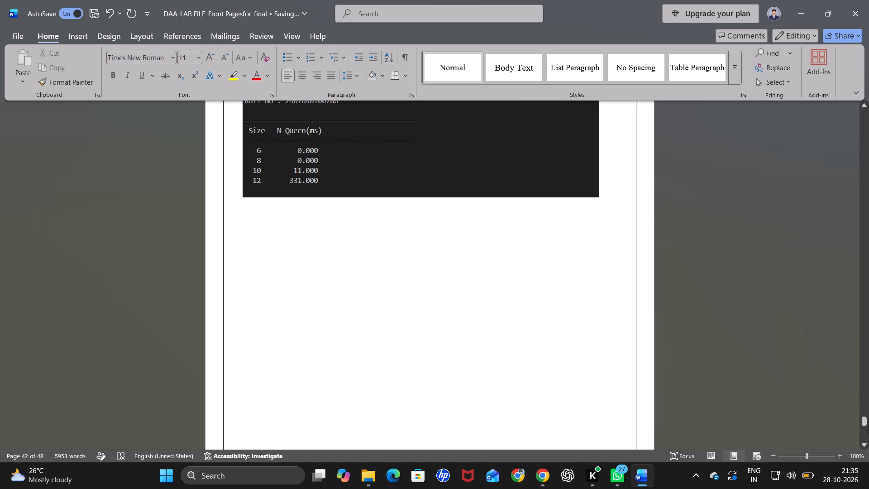
Review the lab file's front pages from the cover through the department vision and mission statements.
{"action": "left_click_drag", "start_coordinate": [863, 417], "coordinate": [868, 108]}
{"action": "scroll", "coordinate": [573, 231], "scroll_direction": "down", "scroll_amount": 10}
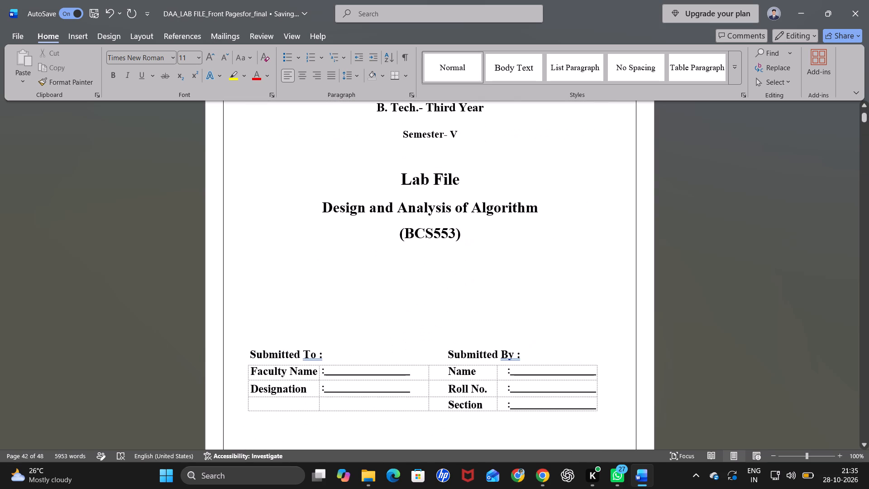
{"action": "scroll", "coordinate": [572, 269], "scroll_direction": "down", "scroll_amount": 4}
{"action": "scroll", "coordinate": [576, 273], "scroll_direction": "up", "scroll_amount": 1}
{"action": "scroll", "coordinate": [576, 273], "scroll_direction": "down", "scroll_amount": 2}
{"action": "scroll", "coordinate": [578, 274], "scroll_direction": "up", "scroll_amount": 1}
{"action": "scroll", "coordinate": [580, 276], "scroll_direction": "down", "scroll_amount": 20}
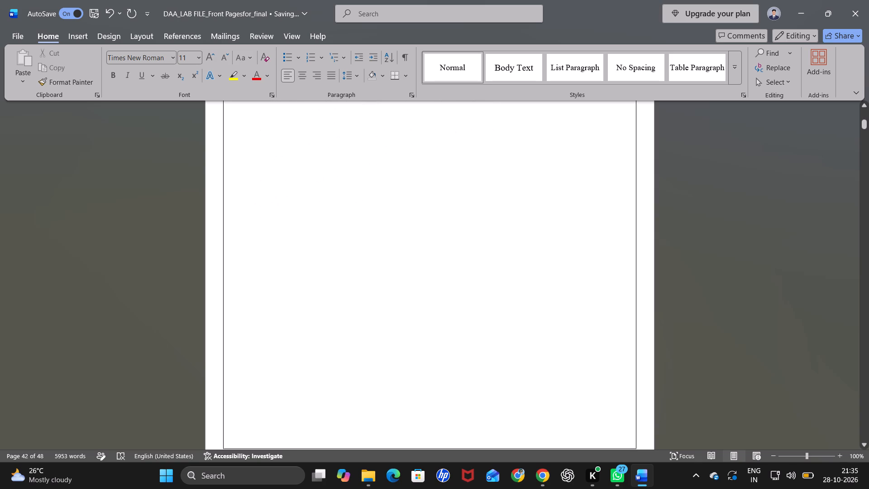
{"action": "scroll", "coordinate": [582, 286], "scroll_direction": "down", "scroll_amount": 12}
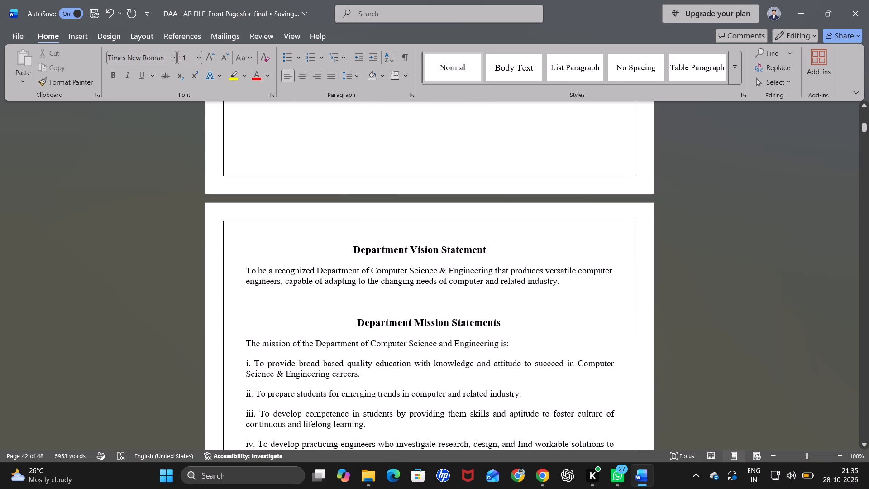
{"action": "scroll", "coordinate": [582, 288], "scroll_direction": "down", "scroll_amount": 18}
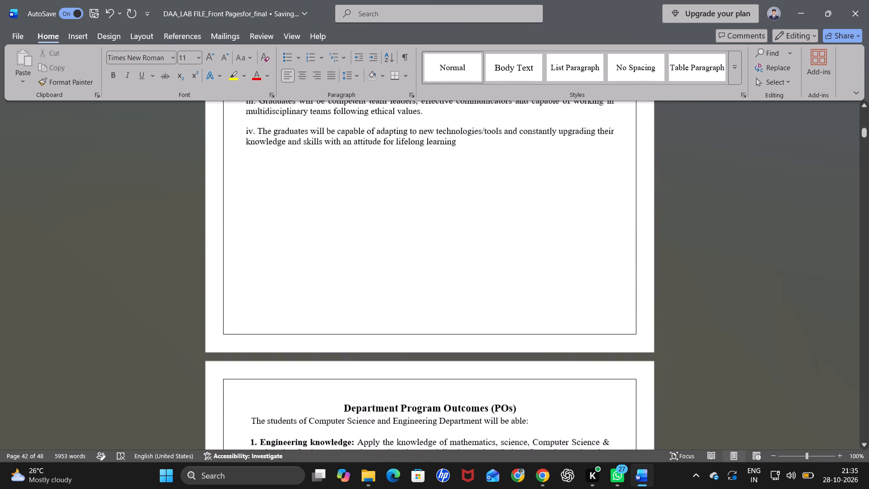
Review the pages with the Department Program Outcomes, Program Specific Outcomes and Course Outcomes tables.
{"action": "scroll", "coordinate": [577, 279], "scroll_direction": "down", "scroll_amount": 16}
{"action": "scroll", "coordinate": [575, 275], "scroll_direction": "up", "scroll_amount": 1}
{"action": "scroll", "coordinate": [575, 275], "scroll_direction": "down", "scroll_amount": 2}
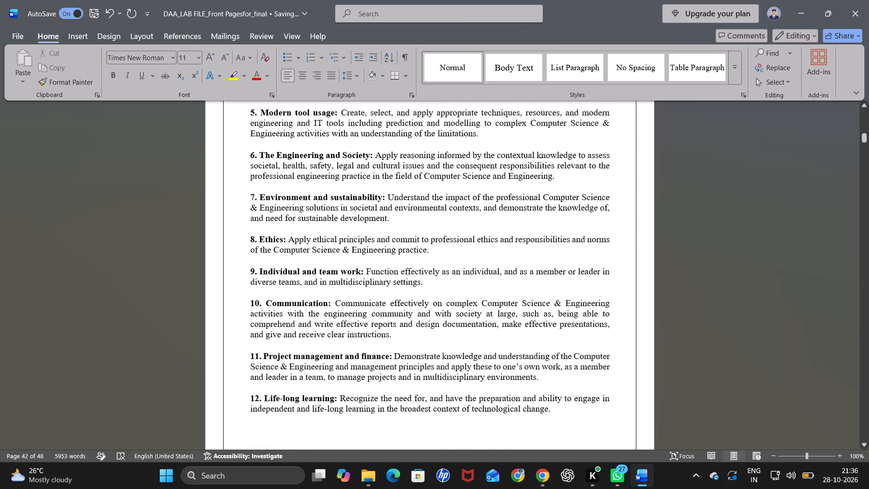
{"action": "scroll", "coordinate": [575, 275], "scroll_direction": "down", "scroll_amount": 15}
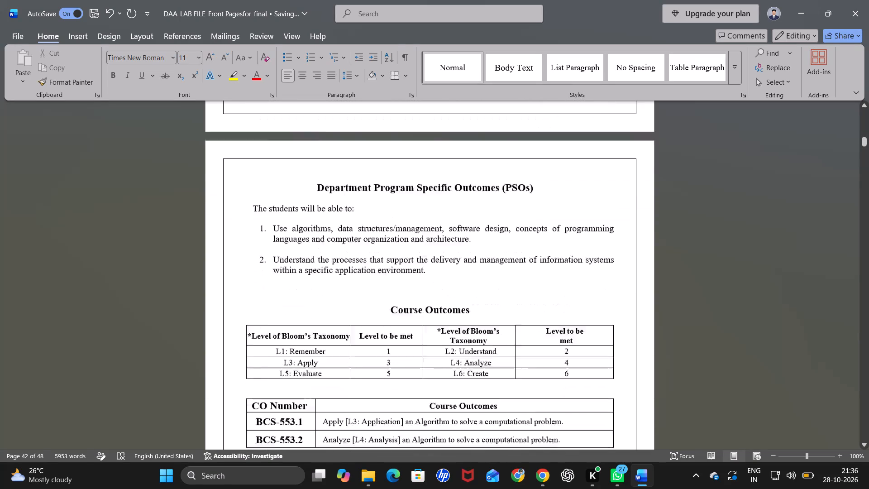
{"action": "scroll", "coordinate": [577, 275], "scroll_direction": "down", "scroll_amount": 12}
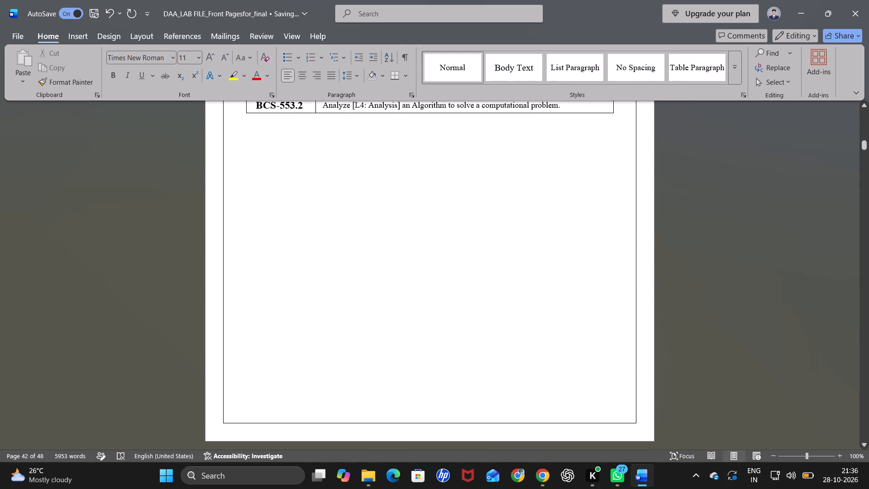
{"action": "scroll", "coordinate": [585, 274], "scroll_direction": "up", "scroll_amount": 1}
{"action": "scroll", "coordinate": [585, 274], "scroll_direction": "down", "scroll_amount": 6}
Review the List of Experiments table and the INDEX table on the pages before Experiment No. 1.
{"action": "scroll", "coordinate": [585, 277], "scroll_direction": "down", "scroll_amount": 10}
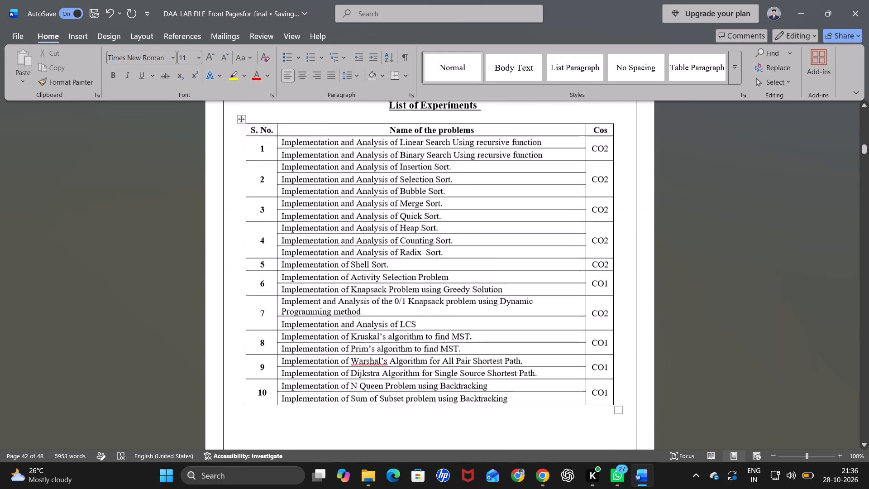
{"action": "scroll", "coordinate": [585, 277], "scroll_direction": "down", "scroll_amount": 1}
{"action": "left_click", "coordinate": [522, 303]}
{"action": "scroll", "coordinate": [523, 299], "scroll_direction": "down", "scroll_amount": 6}
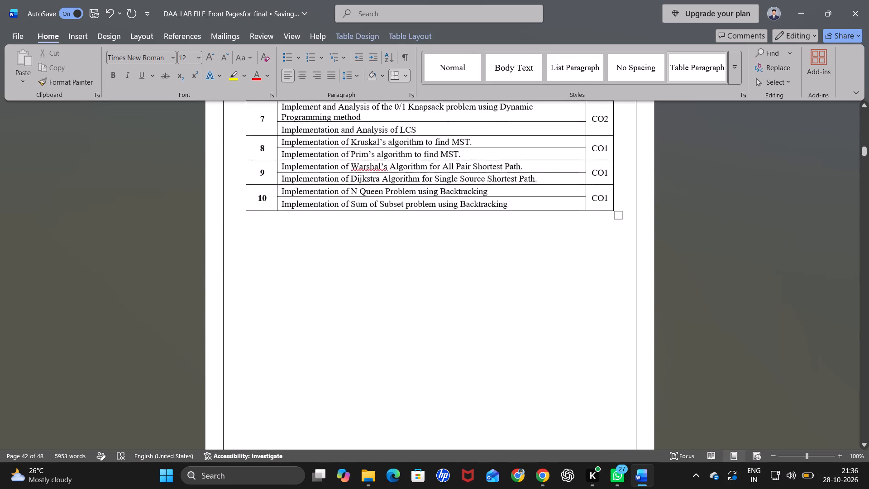
{"action": "scroll", "coordinate": [523, 299], "scroll_direction": "down", "scroll_amount": 7}
{"action": "scroll", "coordinate": [524, 298], "scroll_direction": "up", "scroll_amount": 1}
{"action": "scroll", "coordinate": [524, 298], "scroll_direction": "down", "scroll_amount": 1}
{"action": "scroll", "coordinate": [524, 298], "scroll_direction": "up", "scroll_amount": 1}
{"action": "scroll", "coordinate": [524, 299], "scroll_direction": "down", "scroll_amount": 4}
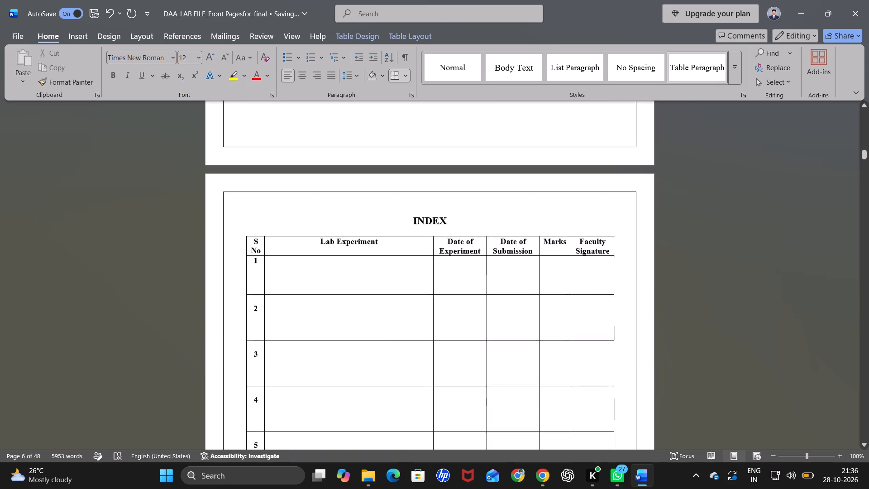
{"action": "scroll", "coordinate": [345, 313], "scroll_direction": "down", "scroll_amount": 15}
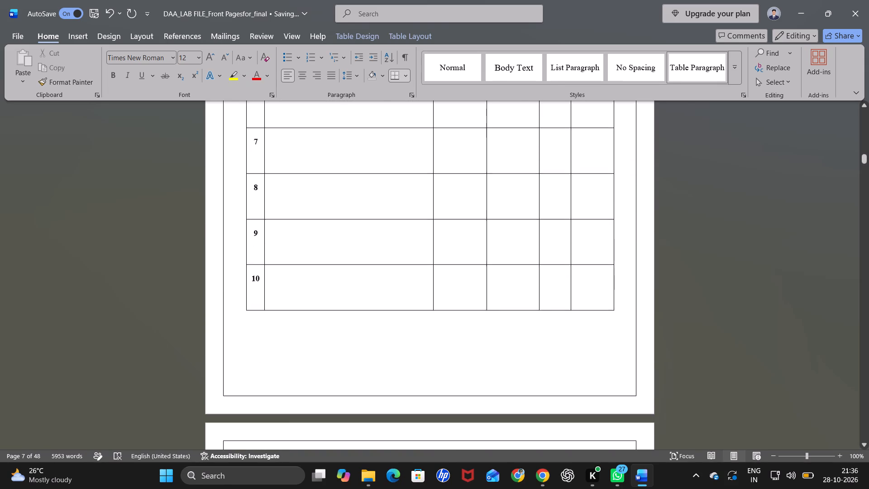
Underline the Experiment No. 1 heading.
{"action": "scroll", "coordinate": [353, 317], "scroll_direction": "down", "scroll_amount": 8}
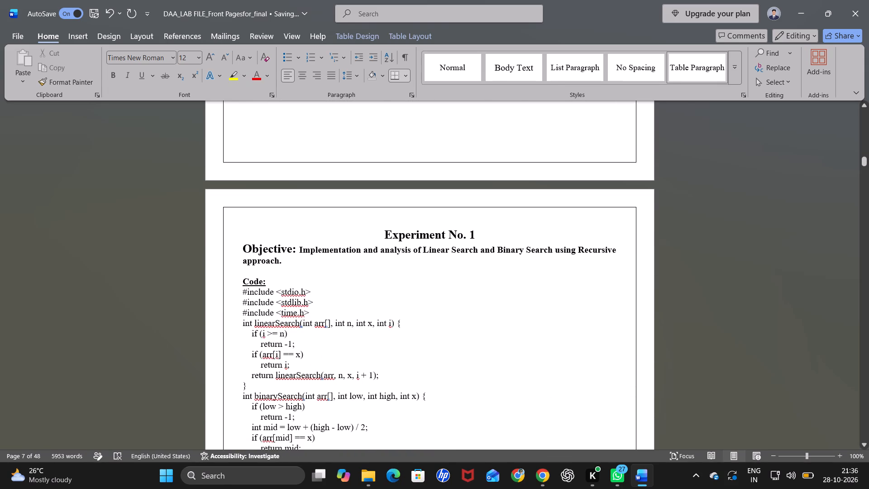
{"action": "left_click", "coordinate": [478, 237]}
{"action": "left_click_drag", "start_coordinate": [479, 237], "coordinate": [389, 232]}
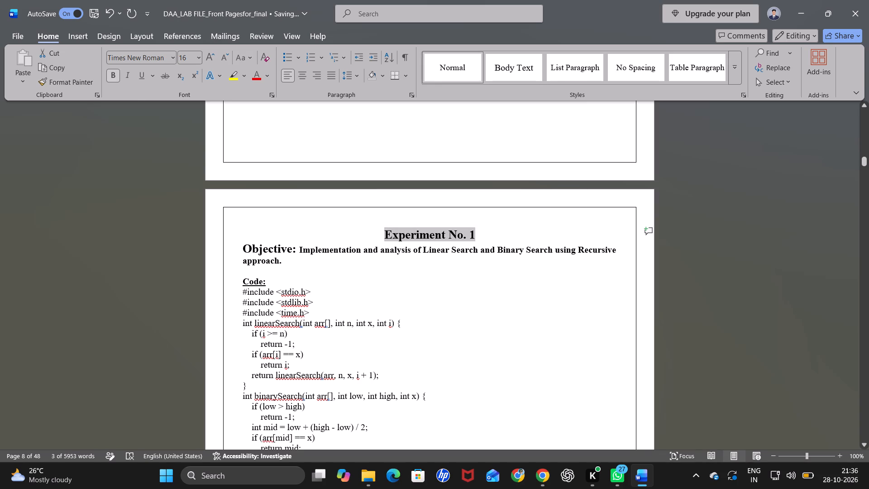
{"action": "left_click", "coordinate": [139, 71]}
Underline the "Objective:" label under the Experiment No. 1 heading.
{"action": "scroll", "coordinate": [466, 254], "scroll_direction": "down", "scroll_amount": 3}
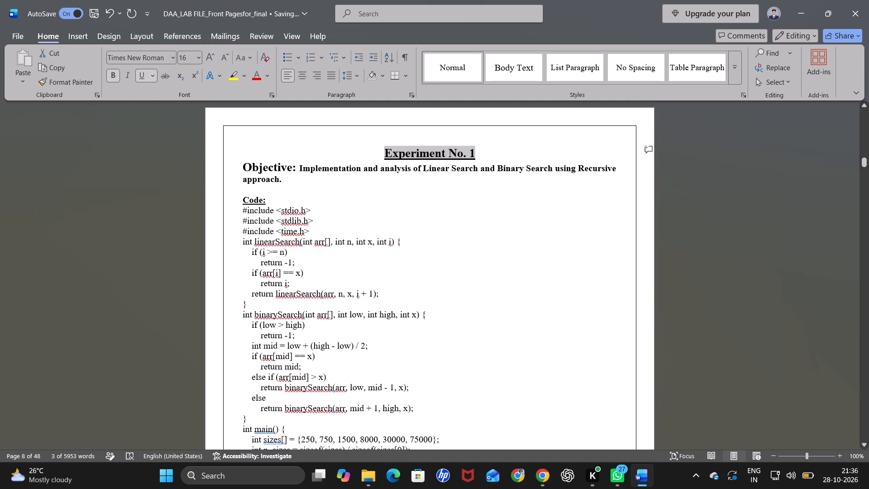
{"action": "left_click_drag", "start_coordinate": [243, 166], "coordinate": [270, 168]}
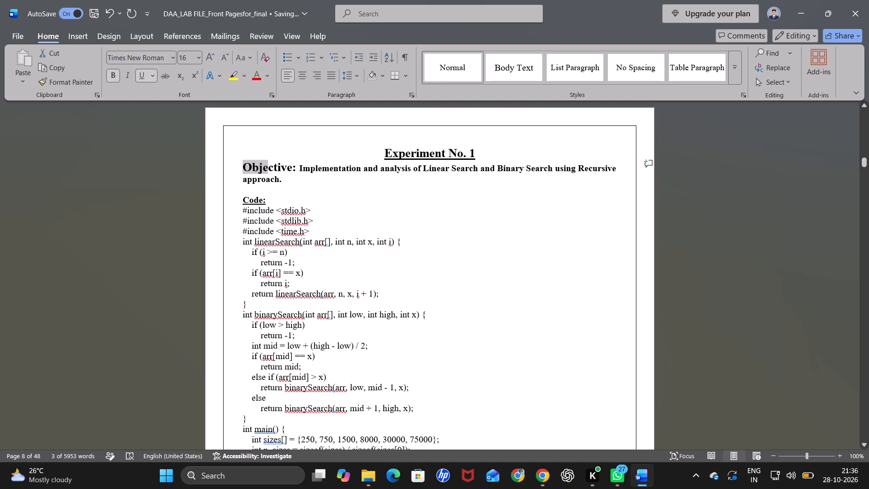
{"action": "left_click_drag", "start_coordinate": [270, 168], "coordinate": [297, 168]}
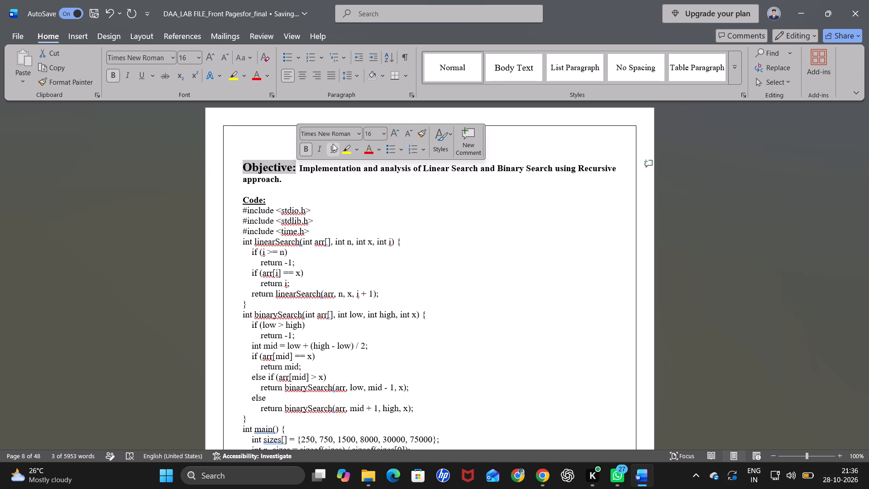
{"action": "left_click", "coordinate": [333, 144]}
{"action": "left_click", "coordinate": [350, 197]}
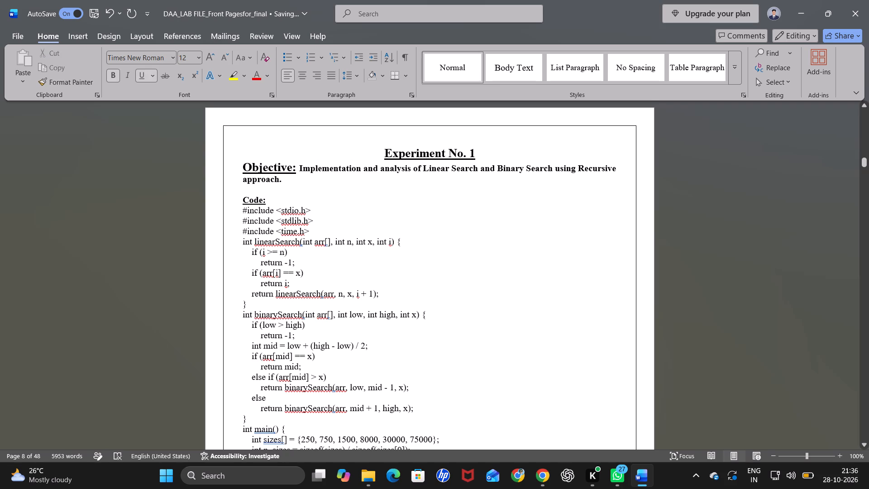
Add a colon after the Conclusion heading below Experiment No. 1's output and underline the heading.
{"action": "scroll", "coordinate": [351, 197], "scroll_direction": "down", "scroll_amount": 9}
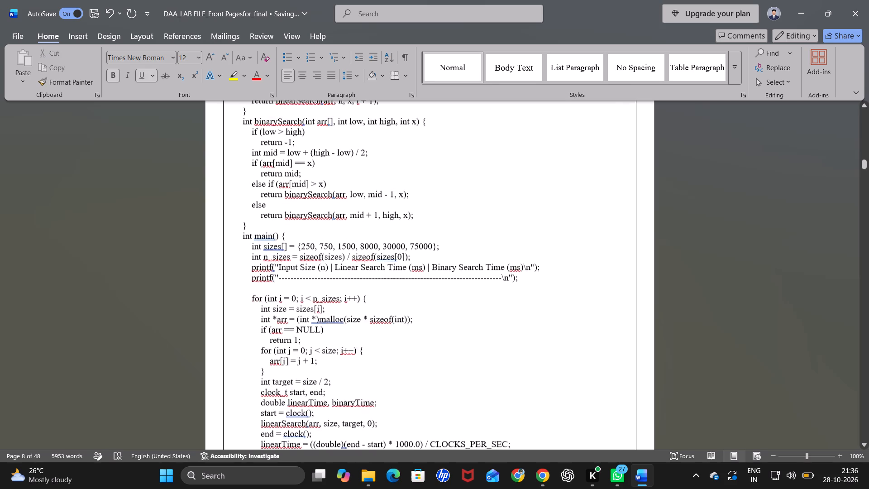
{"action": "scroll", "coordinate": [362, 216], "scroll_direction": "down", "scroll_amount": 15}
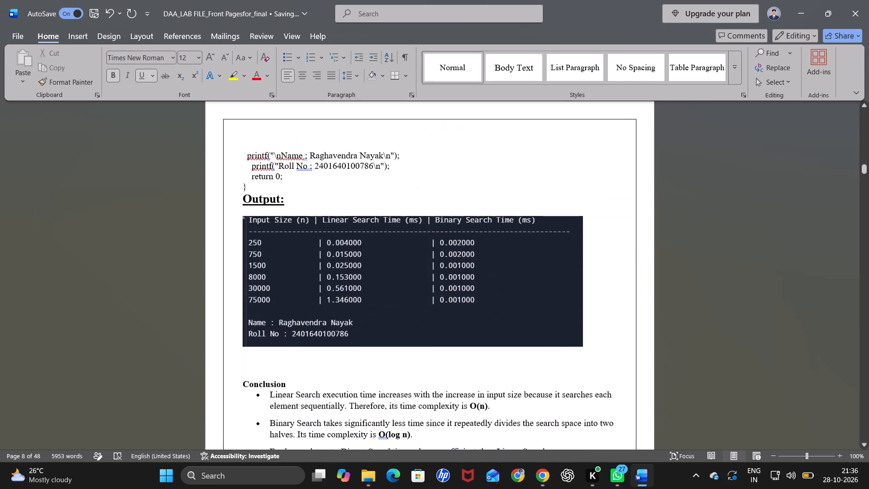
{"action": "scroll", "coordinate": [368, 227], "scroll_direction": "down", "scroll_amount": 4}
{"action": "left_click_drag", "start_coordinate": [243, 272], "coordinate": [286, 270]}
{"action": "left_click", "coordinate": [287, 271]}
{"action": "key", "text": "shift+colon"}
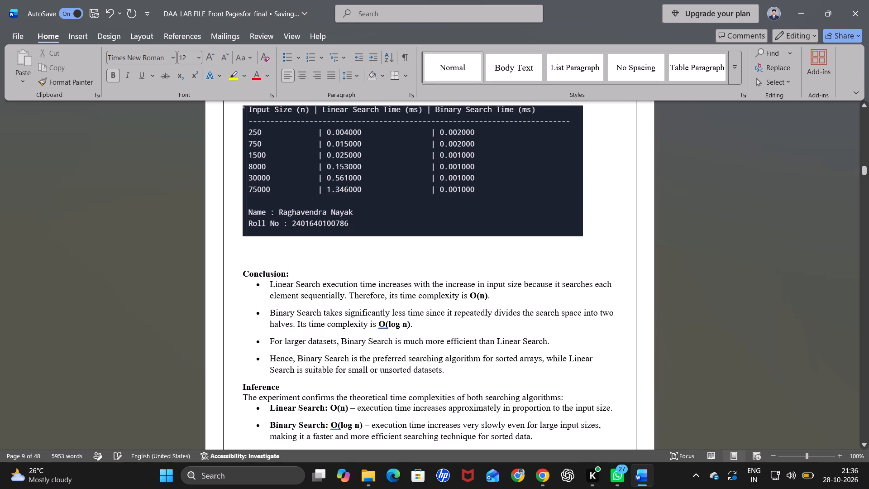
{"action": "left_click_drag", "start_coordinate": [291, 270], "coordinate": [246, 276]}
{"action": "left_click", "coordinate": [246, 275]}
{"action": "left_click_drag", "start_coordinate": [241, 273], "coordinate": [291, 270]}
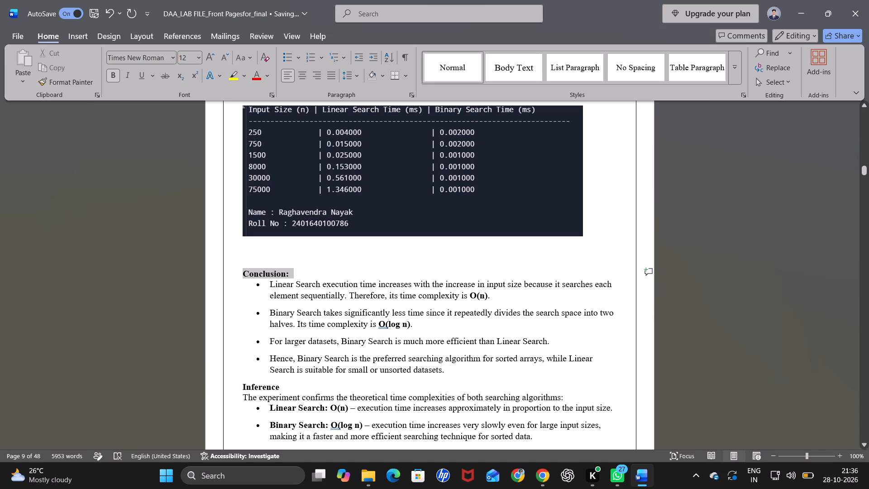
{"action": "left_click_drag", "start_coordinate": [291, 270], "coordinate": [286, 271]}
{"action": "left_click_drag", "start_coordinate": [286, 271], "coordinate": [287, 272]}
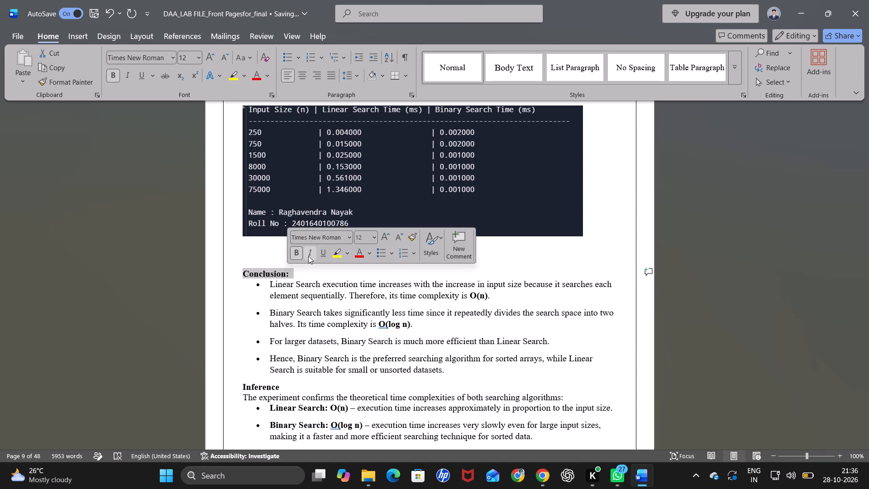
{"action": "left_click", "coordinate": [320, 253]}
Add a colon after Experiment No. 1's Inference heading and underline the heading.
{"action": "scroll", "coordinate": [307, 278], "scroll_direction": "down", "scroll_amount": 4}
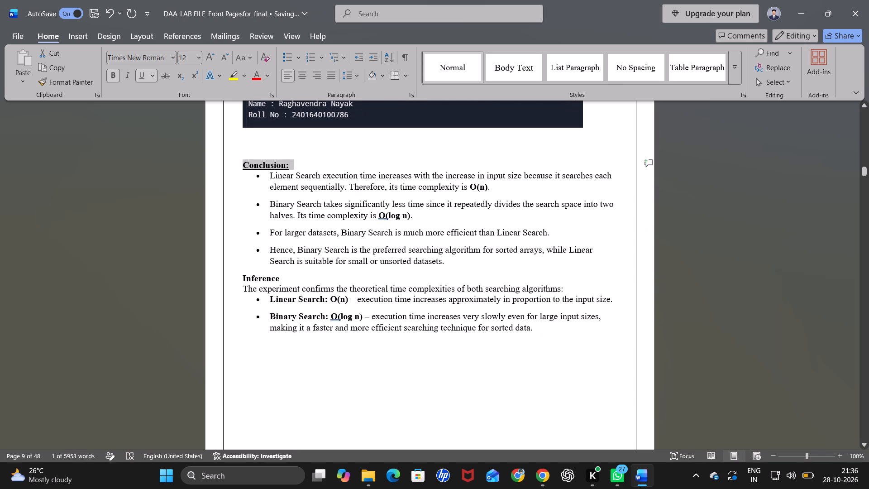
{"action": "left_click", "coordinate": [282, 277]}
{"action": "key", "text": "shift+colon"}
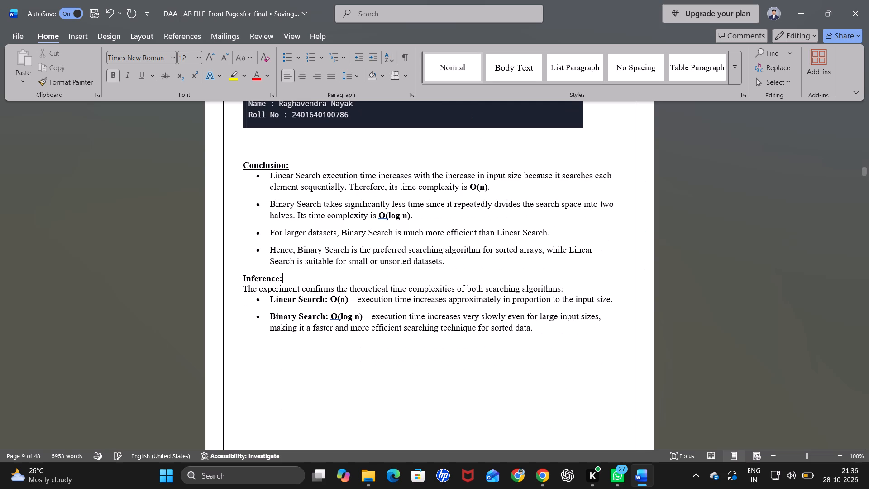
{"action": "left_click_drag", "start_coordinate": [242, 276], "coordinate": [260, 277]}
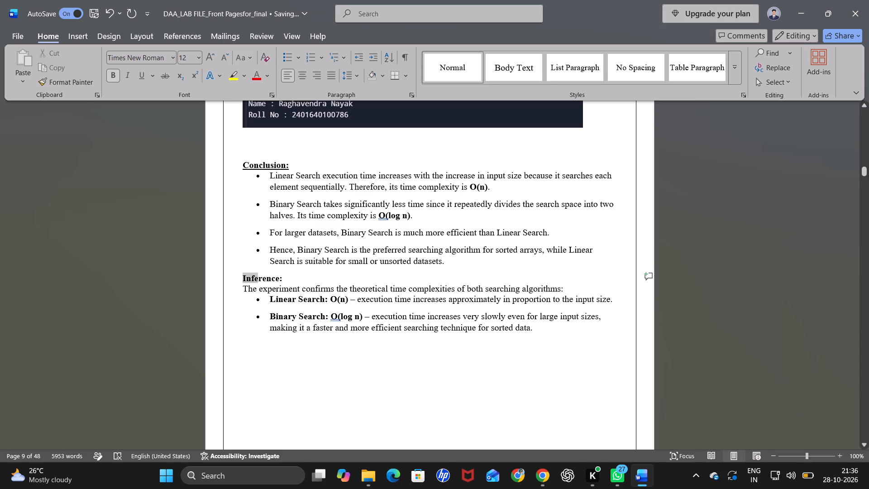
{"action": "left_click_drag", "start_coordinate": [260, 277], "coordinate": [284, 274]}
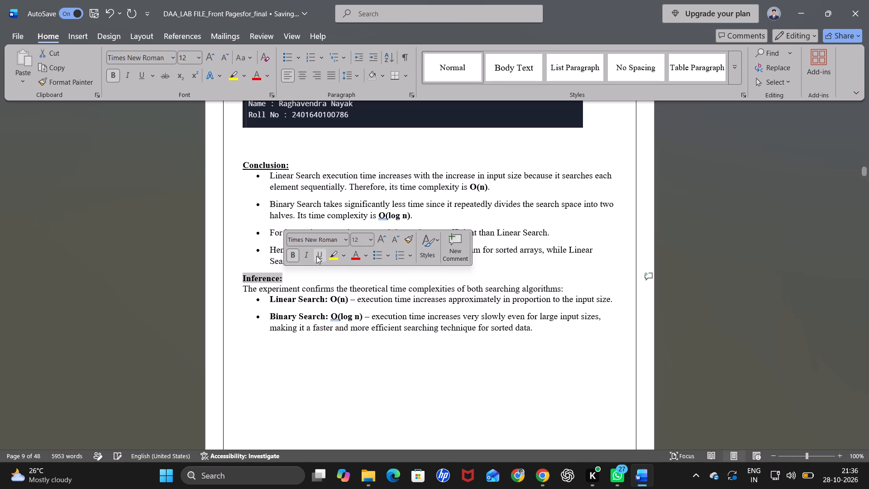
{"action": "left_click", "coordinate": [314, 256]}
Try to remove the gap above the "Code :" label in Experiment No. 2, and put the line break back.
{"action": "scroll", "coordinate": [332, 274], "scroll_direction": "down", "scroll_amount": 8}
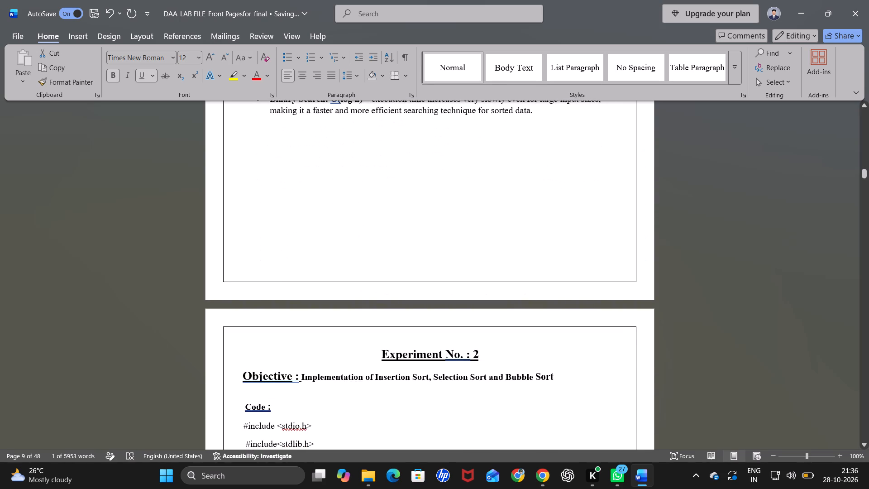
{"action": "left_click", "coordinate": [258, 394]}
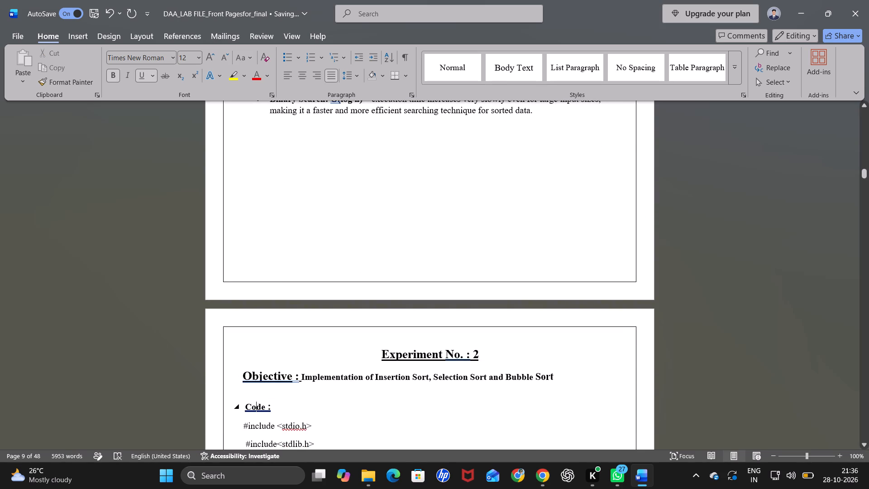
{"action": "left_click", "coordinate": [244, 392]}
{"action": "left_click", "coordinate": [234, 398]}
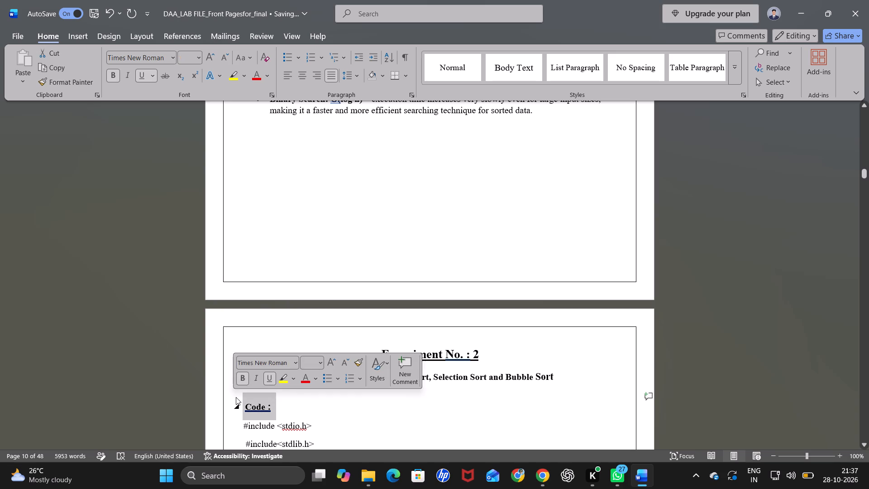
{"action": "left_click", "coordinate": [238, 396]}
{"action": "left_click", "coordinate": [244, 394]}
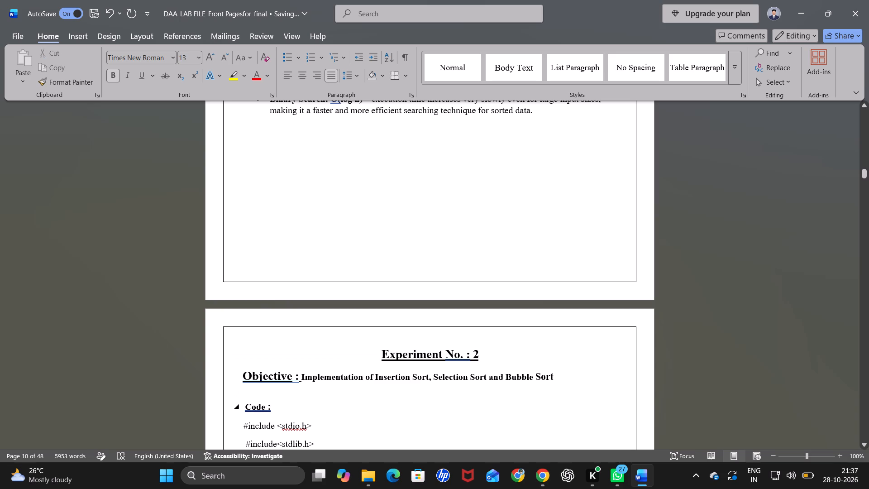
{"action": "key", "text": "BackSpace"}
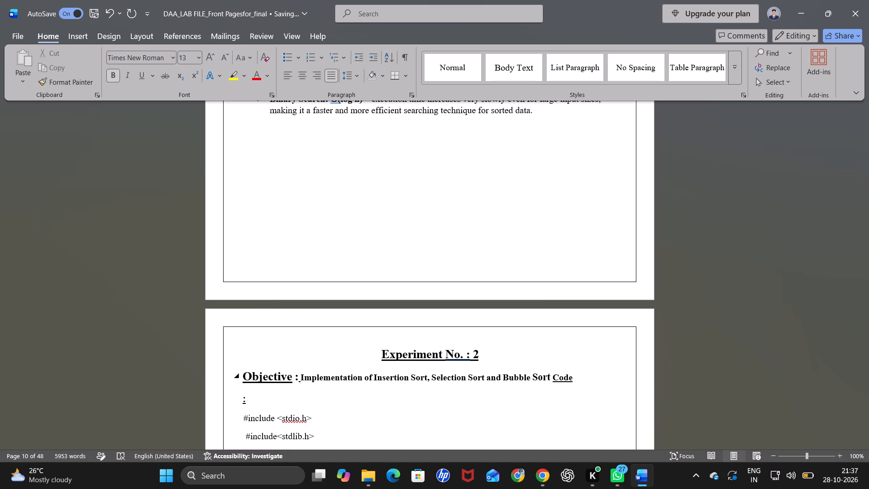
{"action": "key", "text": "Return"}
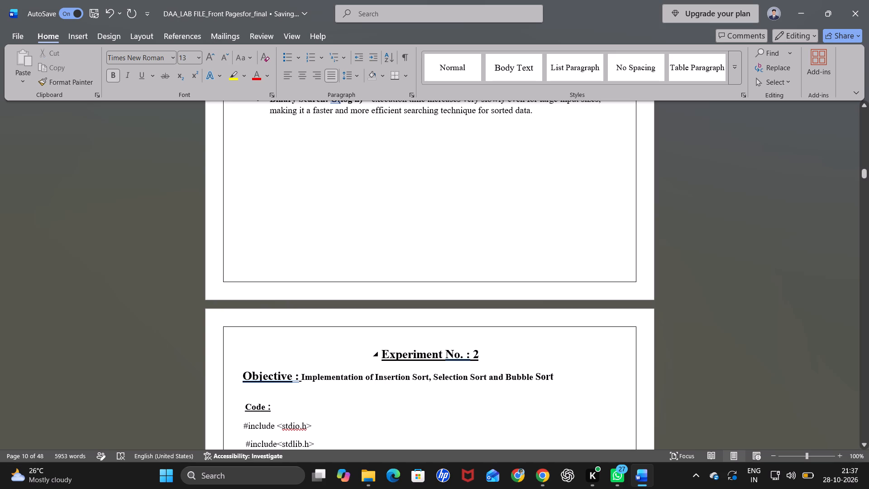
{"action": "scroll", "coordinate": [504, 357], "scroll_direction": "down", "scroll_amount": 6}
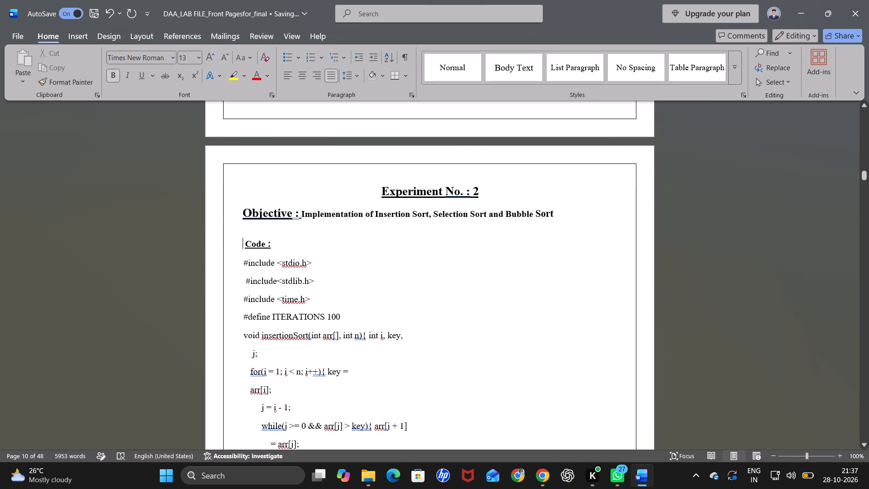
Look through Experiment No. 2's code and output pages, down to the Experiment No. 3 heading, checking layout and spacing.
{"action": "scroll", "coordinate": [501, 364], "scroll_direction": "down", "scroll_amount": 11}
{"action": "scroll", "coordinate": [504, 369], "scroll_direction": "up", "scroll_amount": 1}
{"action": "scroll", "coordinate": [504, 369], "scroll_direction": "down", "scroll_amount": 1}
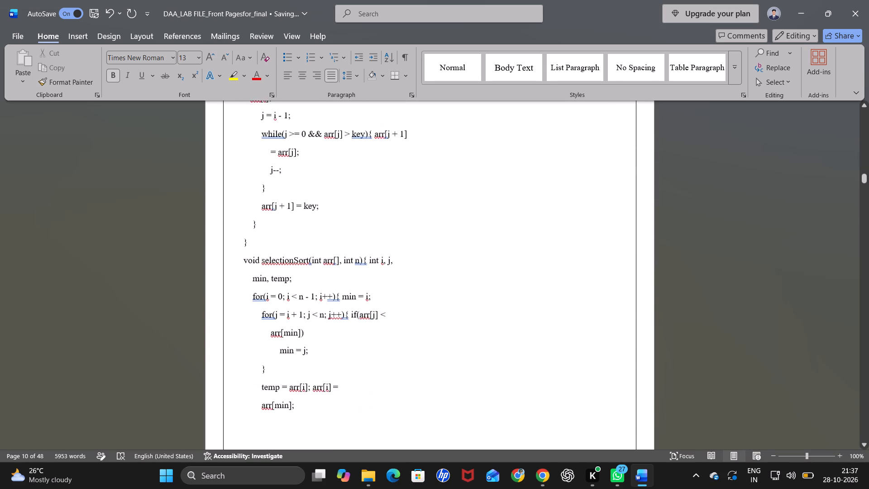
{"action": "scroll", "coordinate": [500, 359], "scroll_direction": "down", "scroll_amount": 19}
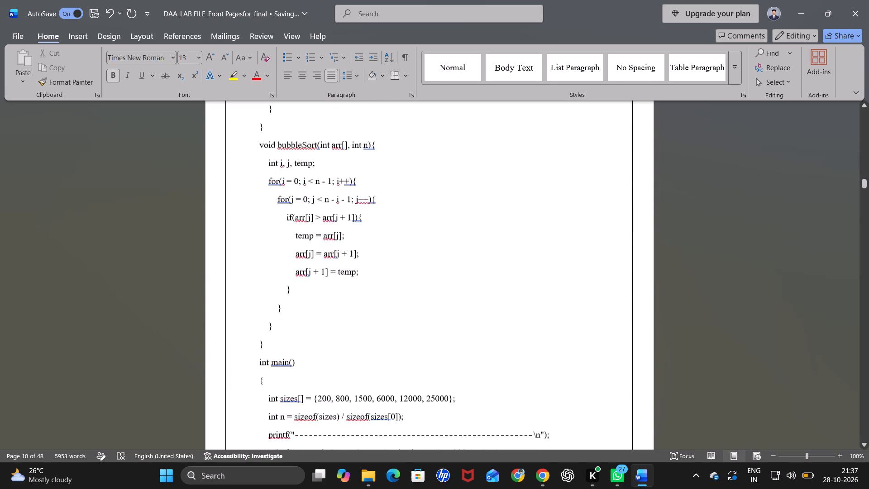
{"action": "scroll", "coordinate": [468, 354], "scroll_direction": "down", "scroll_amount": 16}
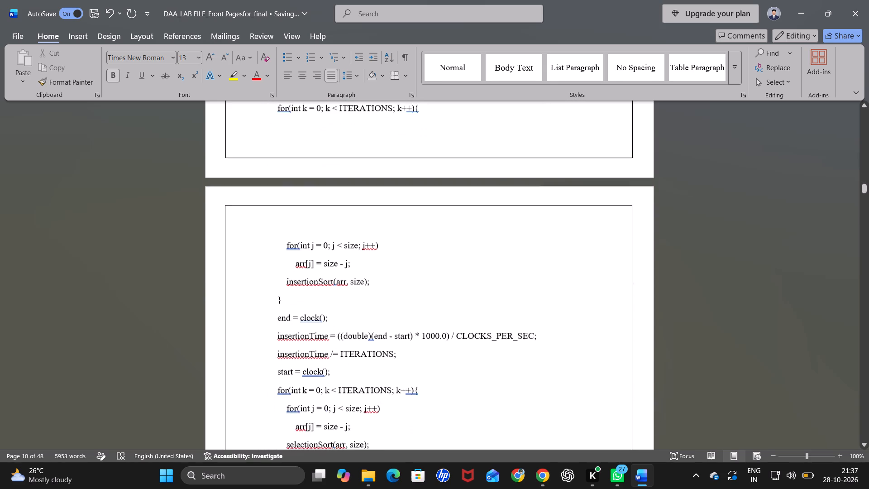
{"action": "scroll", "coordinate": [488, 353], "scroll_direction": "down", "scroll_amount": 6}
{"action": "scroll", "coordinate": [488, 356], "scroll_direction": "up", "scroll_amount": 1}
{"action": "scroll", "coordinate": [488, 356], "scroll_direction": "down", "scroll_amount": 12}
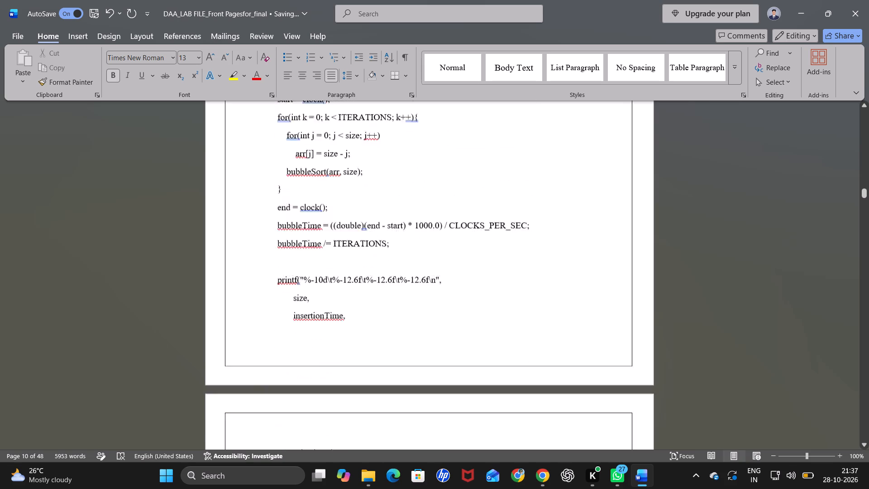
{"action": "scroll", "coordinate": [502, 364], "scroll_direction": "down", "scroll_amount": 10}
{"action": "scroll", "coordinate": [551, 341], "scroll_direction": "down", "scroll_amount": 8}
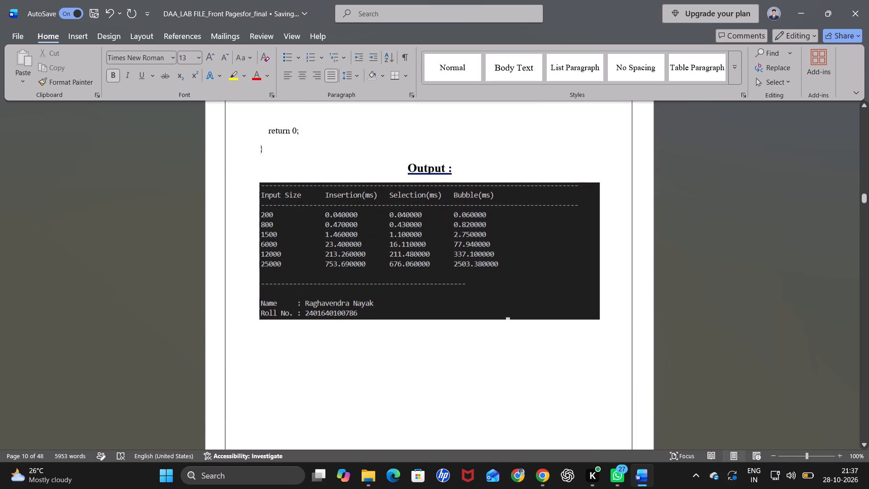
{"action": "scroll", "coordinate": [550, 346], "scroll_direction": "down", "scroll_amount": 6}
{"action": "scroll", "coordinate": [550, 359], "scroll_direction": "up", "scroll_amount": 1}
{"action": "scroll", "coordinate": [550, 359], "scroll_direction": "down", "scroll_amount": 7}
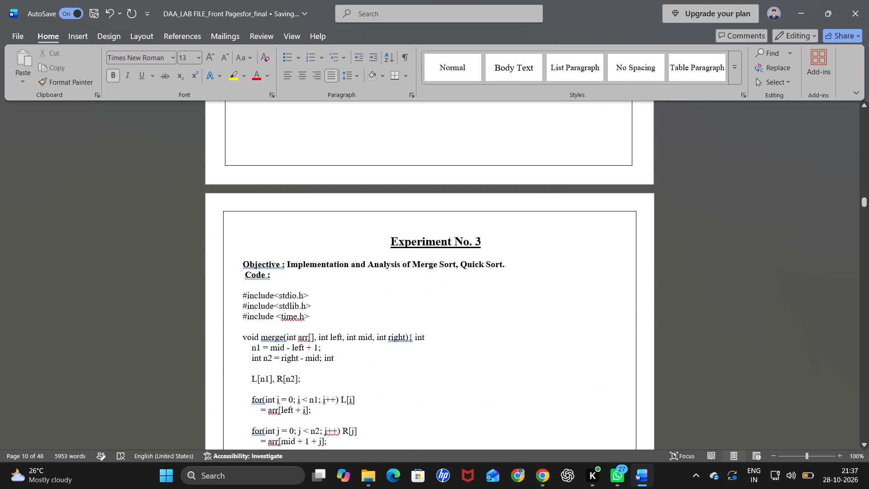
Compare the font formatting of Experiment No. 3's "Objective :" label with the "Objective:" label in Experiment No. 1.
{"action": "left_click_drag", "start_coordinate": [242, 261], "coordinate": [259, 264]}
{"action": "left_click_drag", "start_coordinate": [259, 264], "coordinate": [278, 266]}
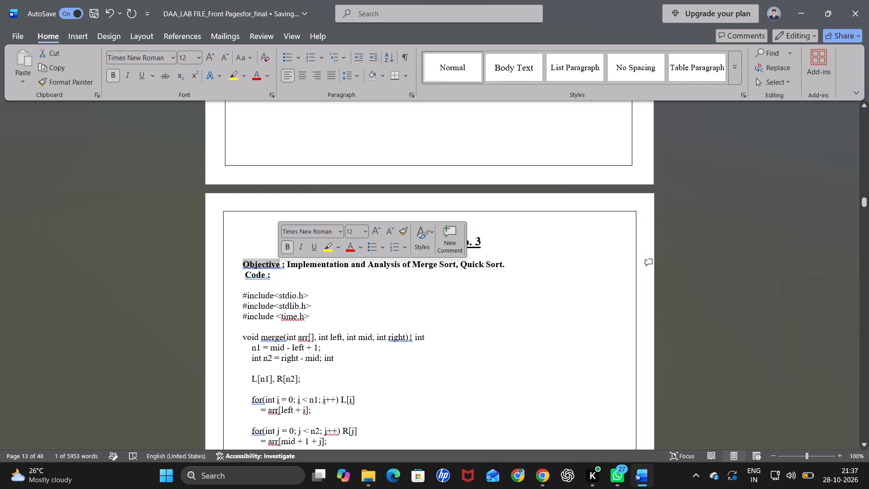
{"action": "left_click_drag", "start_coordinate": [868, 199], "coordinate": [868, 133]}
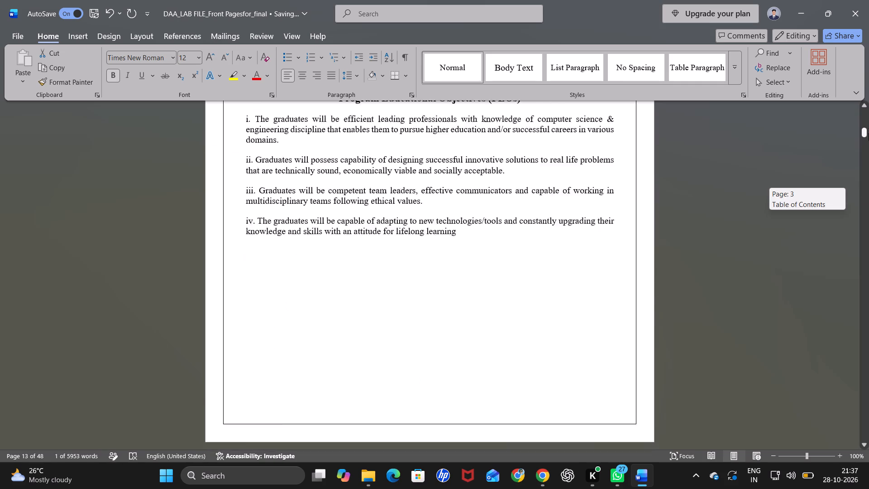
{"action": "left_click_drag", "start_coordinate": [868, 133], "coordinate": [868, 157]}
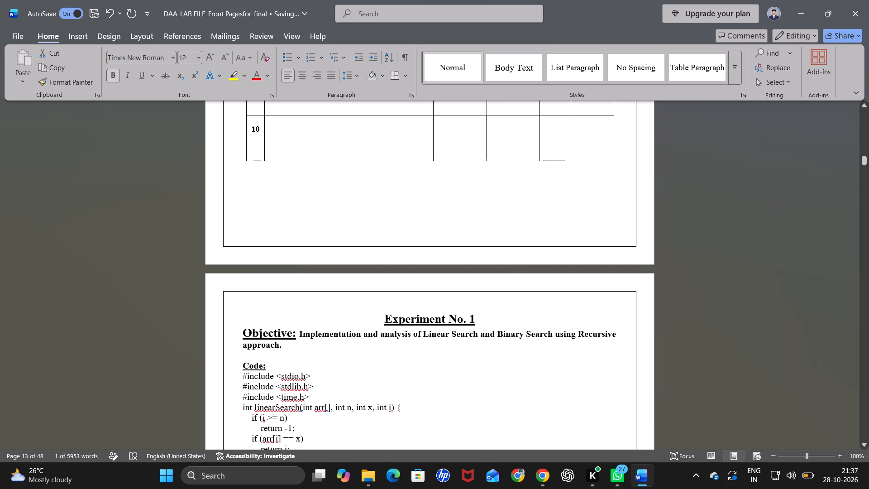
{"action": "left_click_drag", "start_coordinate": [238, 331], "coordinate": [294, 330]}
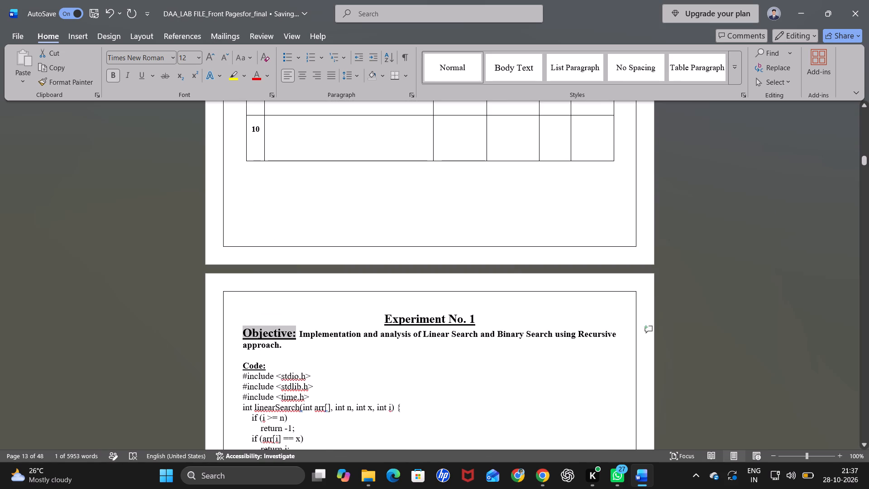
{"action": "left_click_drag", "start_coordinate": [294, 330], "coordinate": [298, 331]}
{"action": "scroll", "coordinate": [571, 309], "scroll_direction": "down", "scroll_amount": 6}
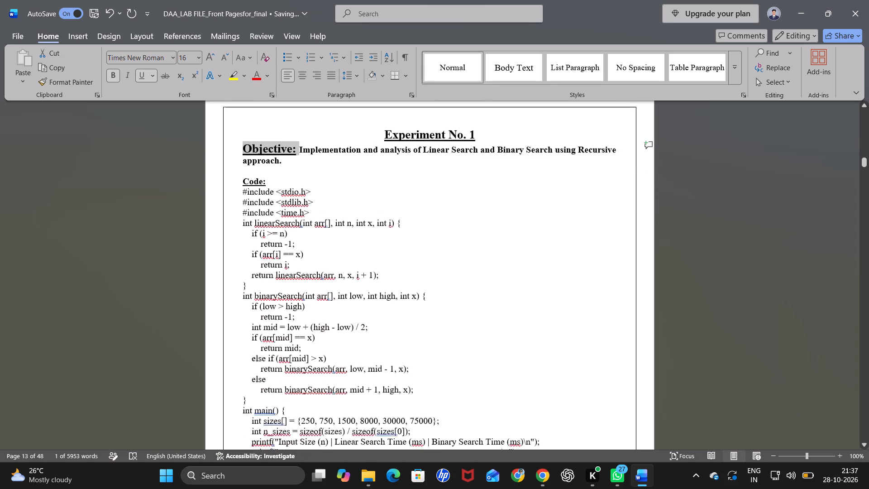
Review the code, output and inference pages of Experiments No. 1 and 2 again, down to Experiment No. 3.
{"action": "scroll", "coordinate": [572, 309], "scroll_direction": "down", "scroll_amount": 2}
{"action": "key", "text": "Down"}
{"action": "key", "text": "Down"}
{"action": "key", "text": "Down"}
{"action": "key", "text": "Down"}
{"action": "key", "text": "Down"}
{"action": "key", "text": "Down"}
{"action": "key", "text": "Down"}
{"action": "key", "text": "Down"}
{"action": "key", "text": "Down"}
{"action": "key", "text": "Down"}
{"action": "key", "text": "Down"}
{"action": "key", "text": "Down"}
{"action": "key", "text": "Down"}
{"action": "key", "text": "Down"}
{"action": "key", "text": "Down"}
{"action": "key", "text": "Down"}
{"action": "key", "text": "Down"}
{"action": "key", "text": "Down"}
{"action": "key", "text": "Down"}
{"action": "key", "text": "Down"}
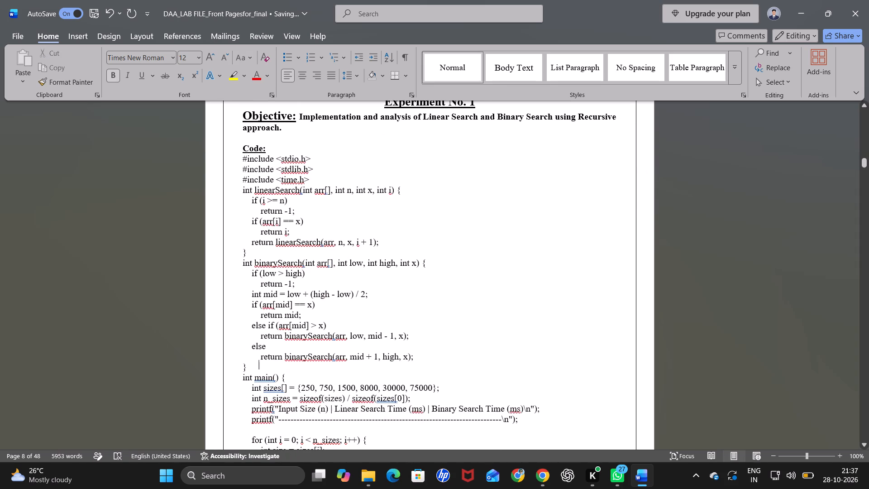
{"action": "scroll", "coordinate": [658, 238], "scroll_direction": "down", "scroll_amount": 9}
{"action": "scroll", "coordinate": [394, 303], "scroll_direction": "down", "scroll_amount": 9}
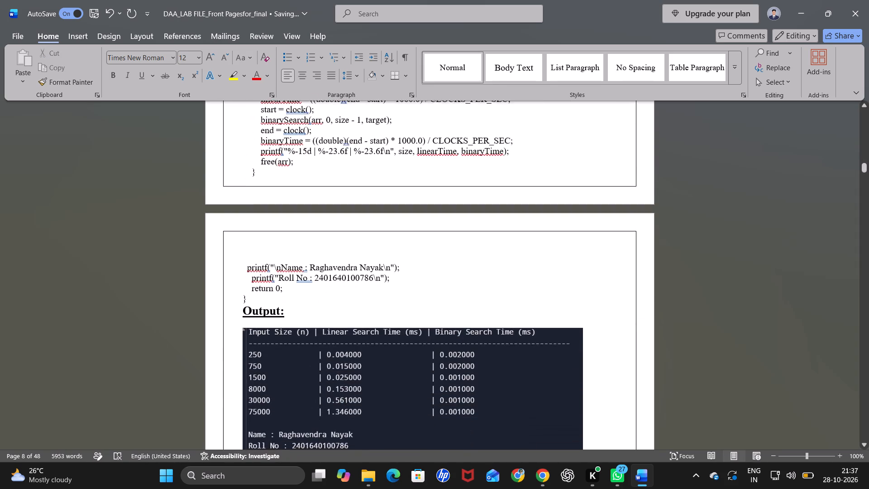
{"action": "scroll", "coordinate": [465, 332], "scroll_direction": "down", "scroll_amount": 15}
{"action": "scroll", "coordinate": [352, 316], "scroll_direction": "down", "scroll_amount": 3}
{"action": "scroll", "coordinate": [352, 316], "scroll_direction": "up", "scroll_amount": 1}
{"action": "scroll", "coordinate": [352, 316], "scroll_direction": "down", "scroll_amount": 2}
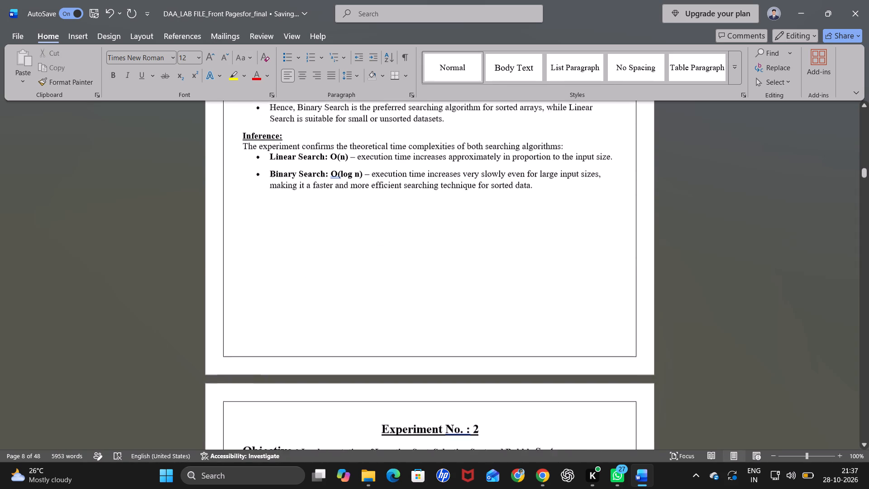
{"action": "scroll", "coordinate": [352, 316], "scroll_direction": "down", "scroll_amount": 4}
{"action": "scroll", "coordinate": [278, 296], "scroll_direction": "down", "scroll_amount": 7}
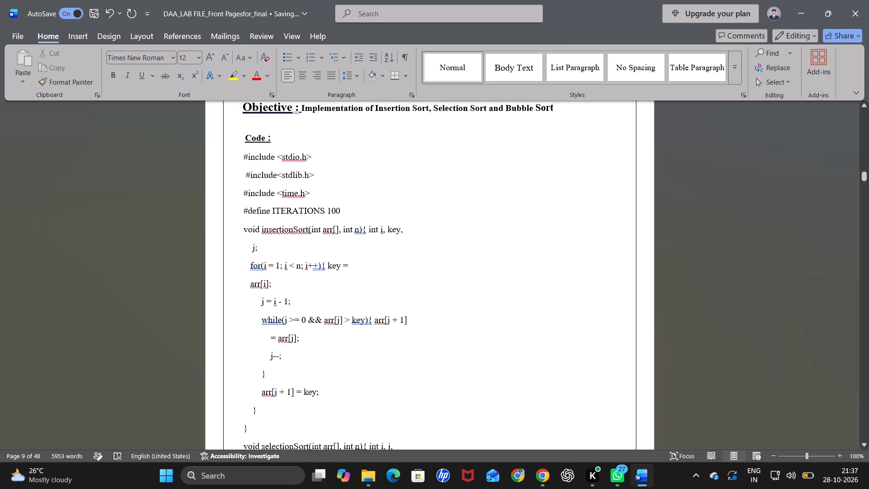
{"action": "scroll", "coordinate": [363, 300], "scroll_direction": "down", "scroll_amount": 17}
{"action": "scroll", "coordinate": [367, 302], "scroll_direction": "up", "scroll_amount": 1}
{"action": "scroll", "coordinate": [367, 302], "scroll_direction": "down", "scroll_amount": 2}
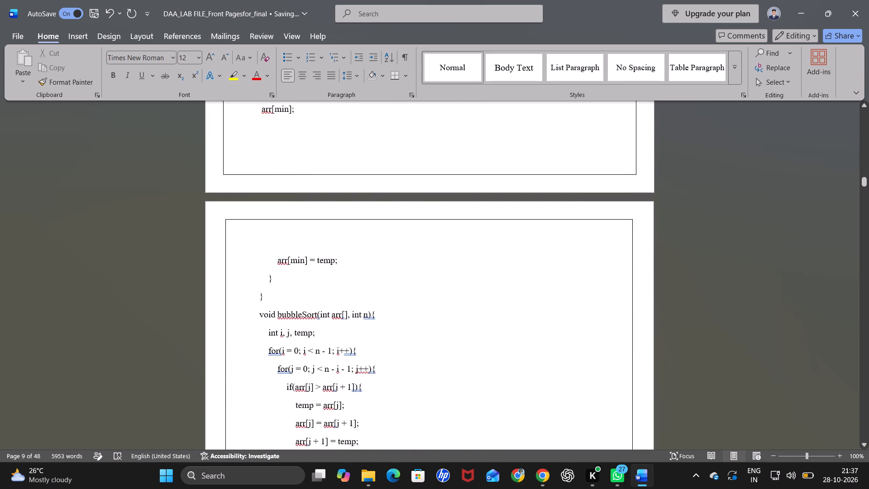
{"action": "scroll", "coordinate": [367, 302], "scroll_direction": "down", "scroll_amount": 20}
{"action": "scroll", "coordinate": [367, 302], "scroll_direction": "down", "scroll_amount": 2}
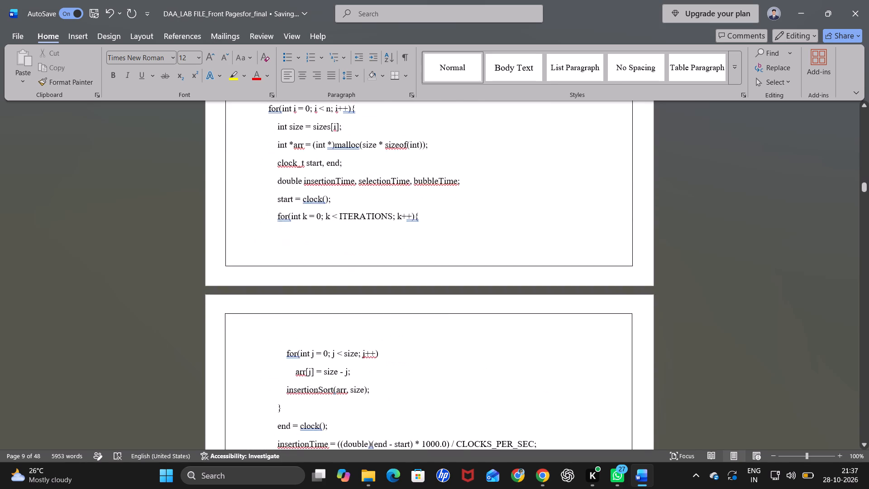
{"action": "scroll", "coordinate": [367, 302], "scroll_direction": "down", "scroll_amount": 20}
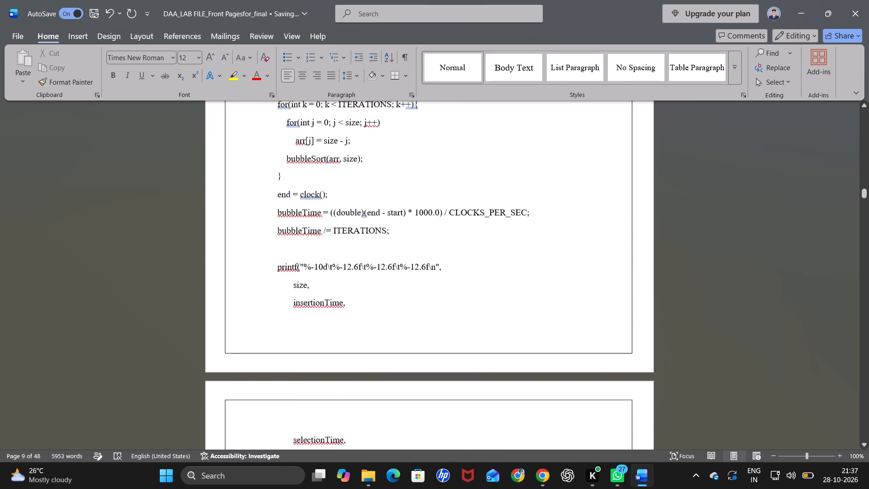
{"action": "scroll", "coordinate": [367, 302], "scroll_direction": "down", "scroll_amount": 15}
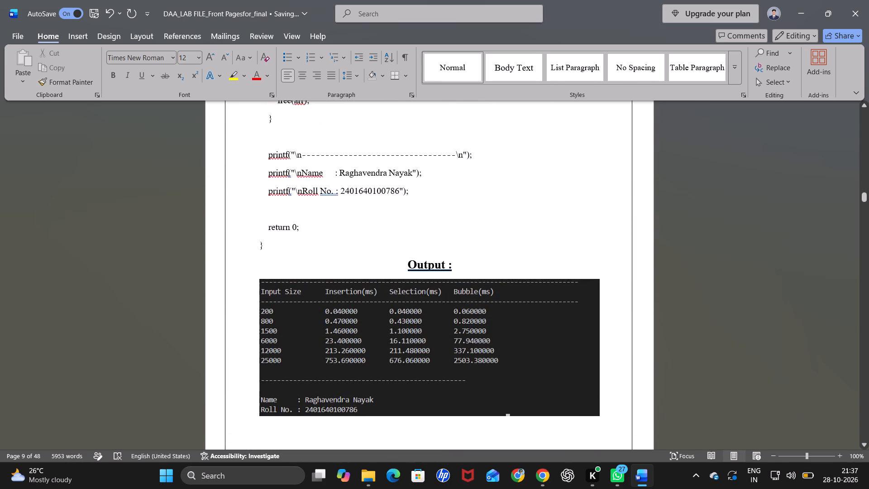
{"action": "scroll", "coordinate": [365, 304], "scroll_direction": "down", "scroll_amount": 9}
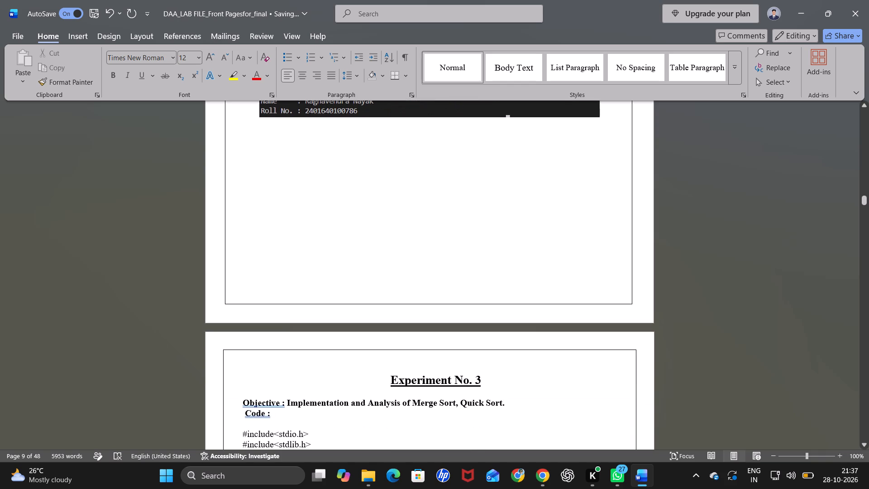
Set the "Objective :" label under the Experiment No. 3 heading to font size 16 and underline it.
{"action": "left_click_drag", "start_coordinate": [242, 399], "coordinate": [285, 409]}
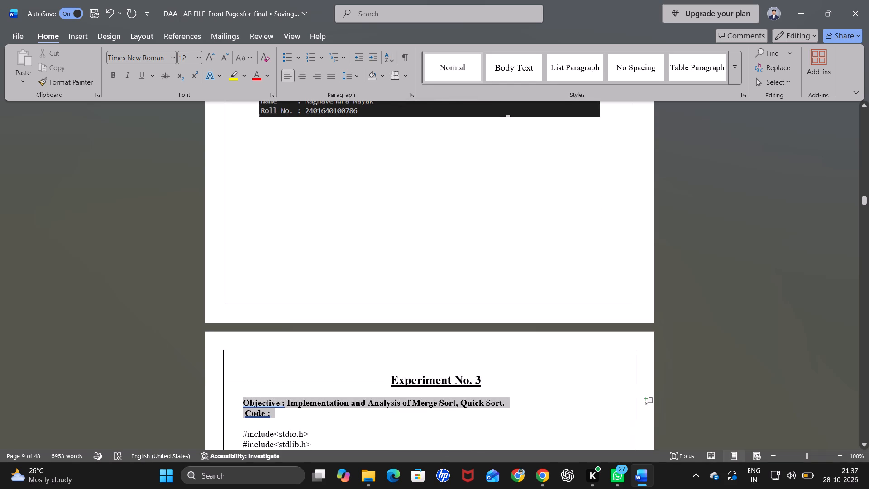
{"action": "left_click_drag", "start_coordinate": [285, 409], "coordinate": [286, 405]}
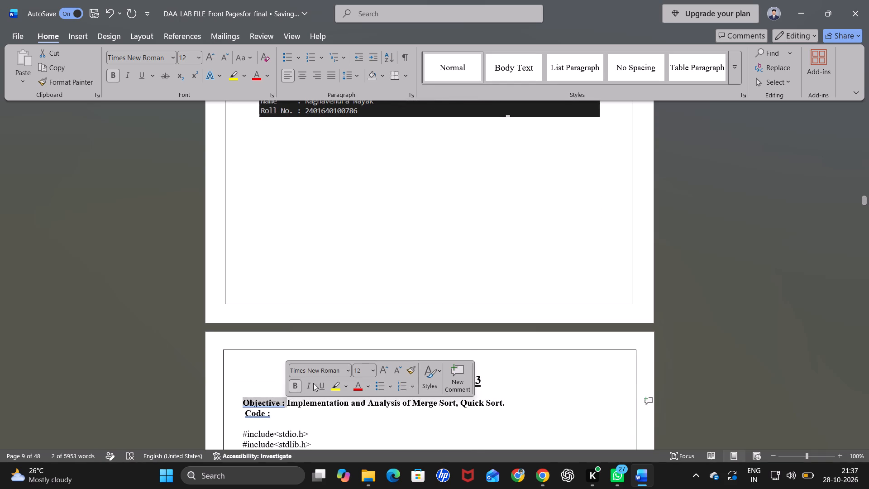
{"action": "left_click", "coordinate": [363, 364]}
{"action": "left_click", "coordinate": [362, 364]}
{"action": "left_click", "coordinate": [362, 369]}
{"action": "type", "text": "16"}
{"action": "left_click", "coordinate": [325, 386]}
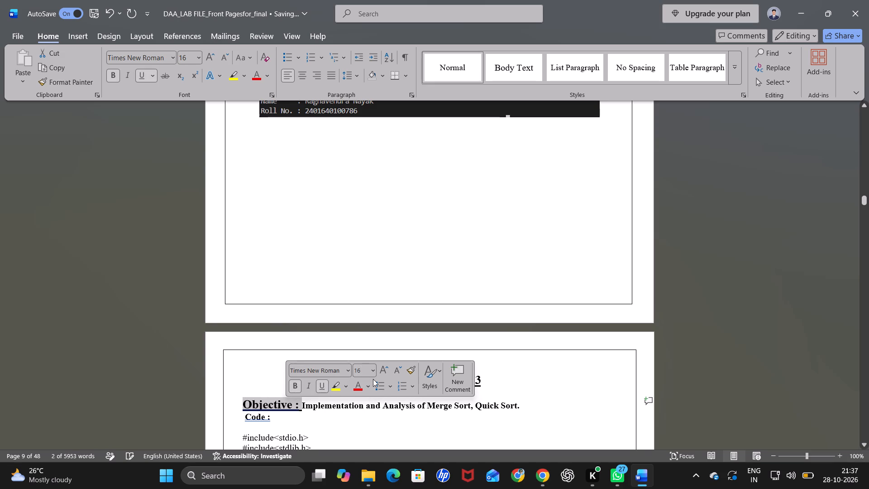
{"action": "left_click", "coordinate": [524, 388]}
Underline the "Code :" label in Experiment No. 3 and insert a blank line between it and the objective.
{"action": "scroll", "coordinate": [372, 419], "scroll_direction": "up", "scroll_amount": 1}
{"action": "scroll", "coordinate": [368, 421], "scroll_direction": "down", "scroll_amount": 5}
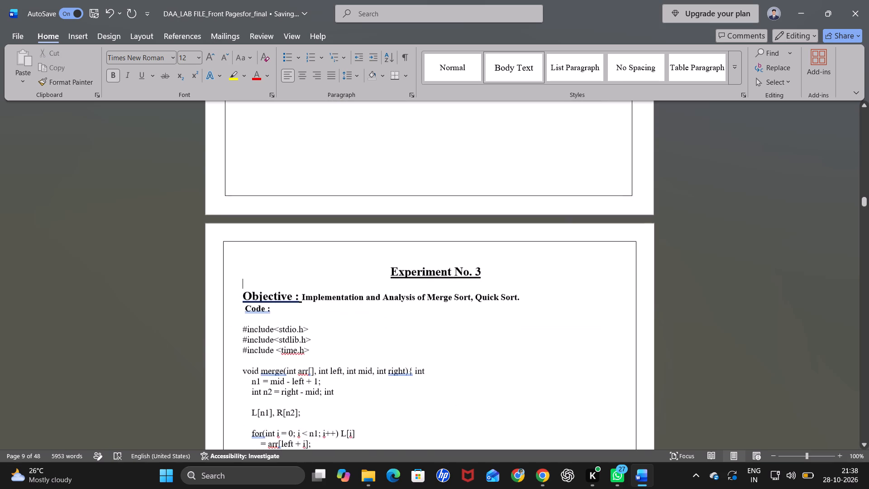
{"action": "scroll", "coordinate": [317, 337], "scroll_direction": "down", "scroll_amount": 8}
{"action": "scroll", "coordinate": [317, 337], "scroll_direction": "up", "scroll_amount": 1}
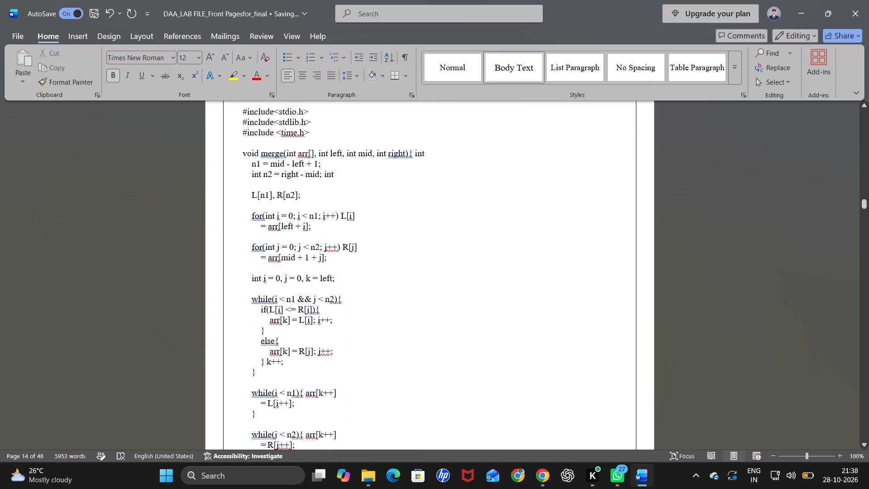
{"action": "scroll", "coordinate": [317, 337], "scroll_direction": "up", "scroll_amount": 1}
{"action": "left_click_drag", "start_coordinate": [270, 146], "coordinate": [251, 146]}
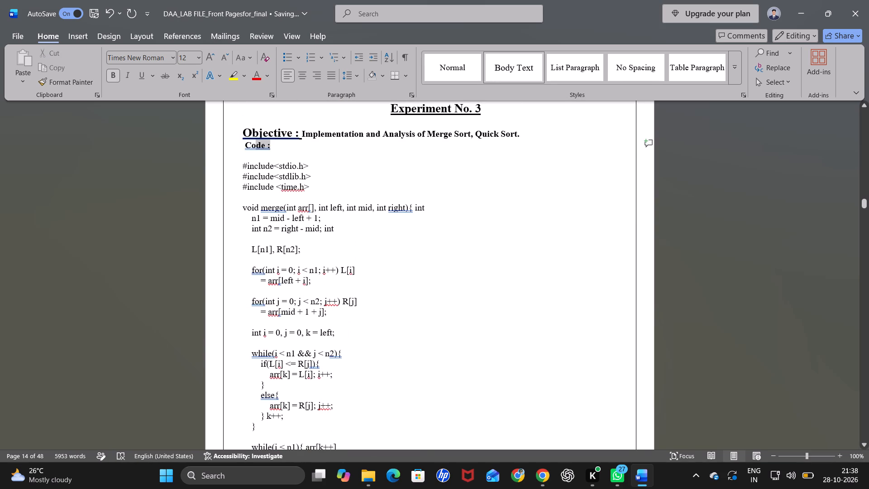
{"action": "left_click_drag", "start_coordinate": [251, 146], "coordinate": [249, 146]}
{"action": "left_click", "coordinate": [284, 124]}
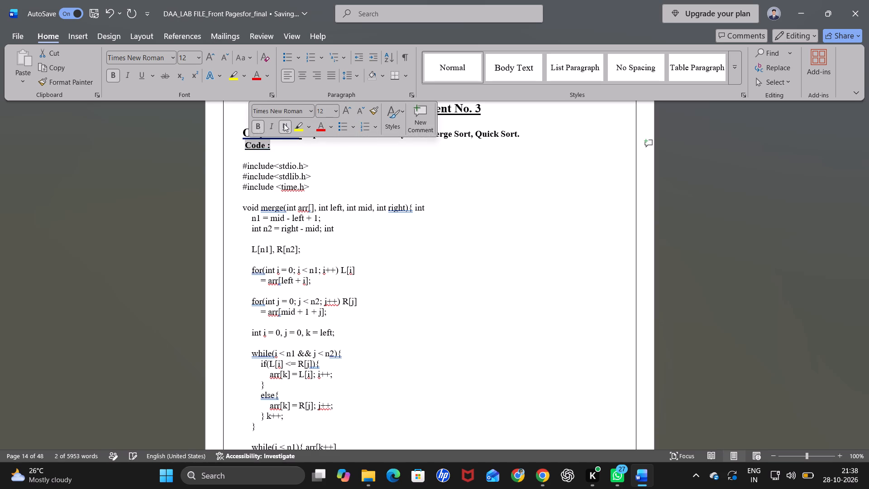
{"action": "left_click", "coordinate": [245, 147]}
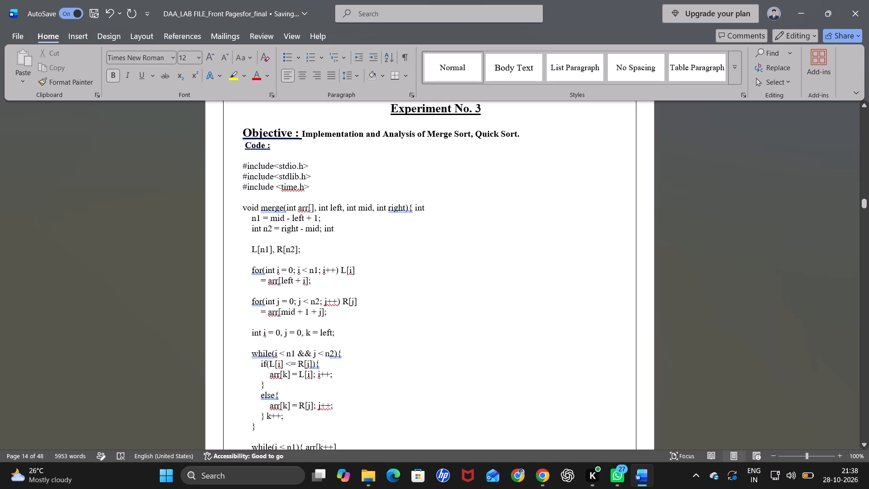
{"action": "key", "text": "Return"}
{"action": "left_click", "coordinate": [250, 168]}
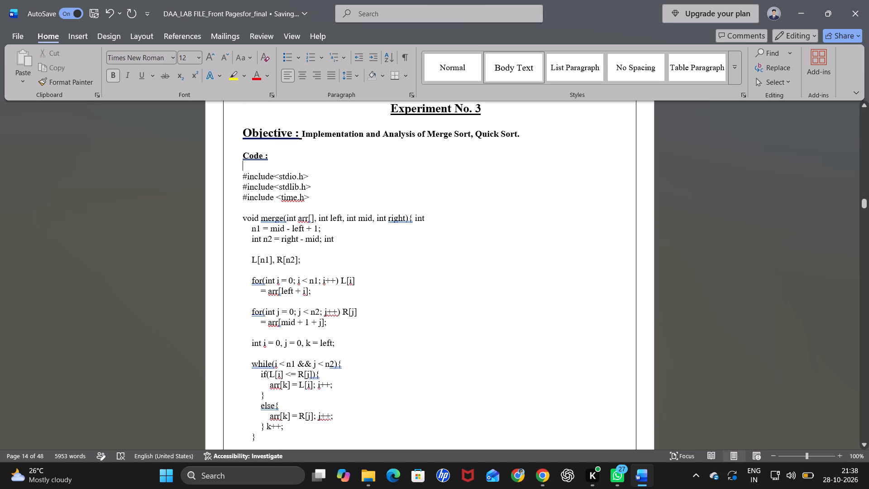
Look through Experiment No. 3's merge sort and quick sort code and its output page, checking the layout.
{"action": "scroll", "coordinate": [291, 168], "scroll_direction": "down", "scroll_amount": 7}
{"action": "scroll", "coordinate": [327, 236], "scroll_direction": "down", "scroll_amount": 9}
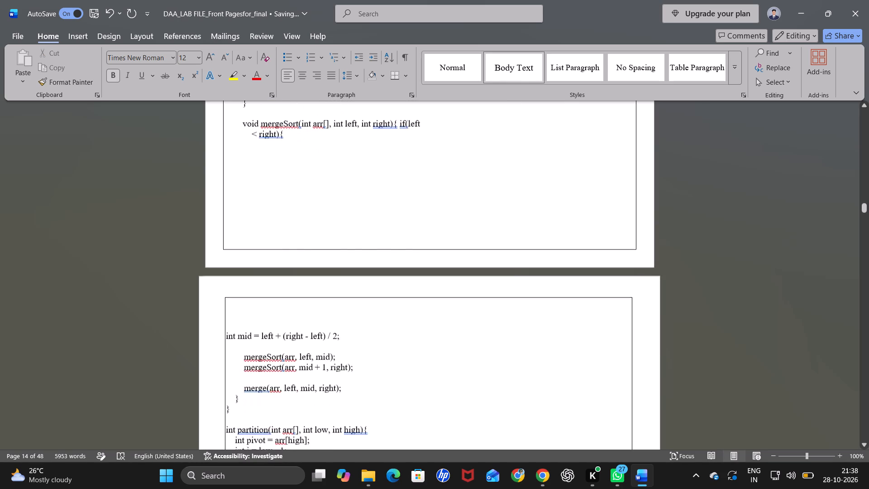
{"action": "scroll", "coordinate": [337, 258], "scroll_direction": "down", "scroll_amount": 18}
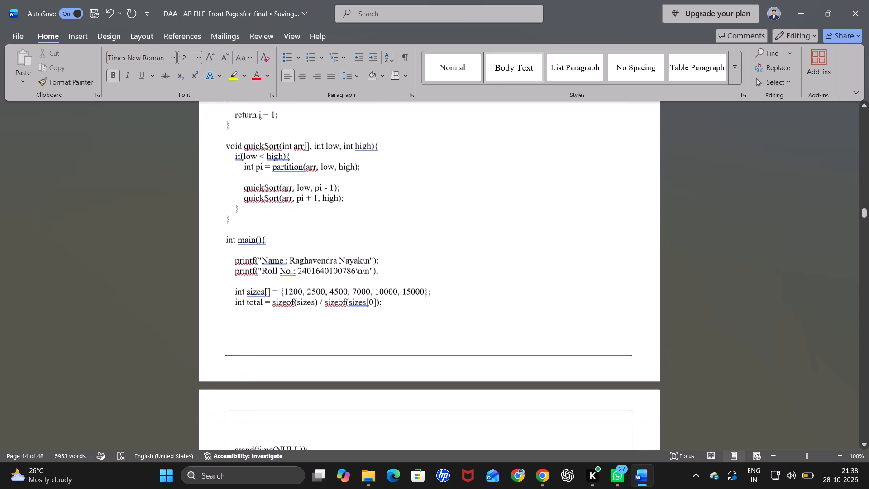
{"action": "scroll", "coordinate": [343, 275], "scroll_direction": "down", "scroll_amount": 20}
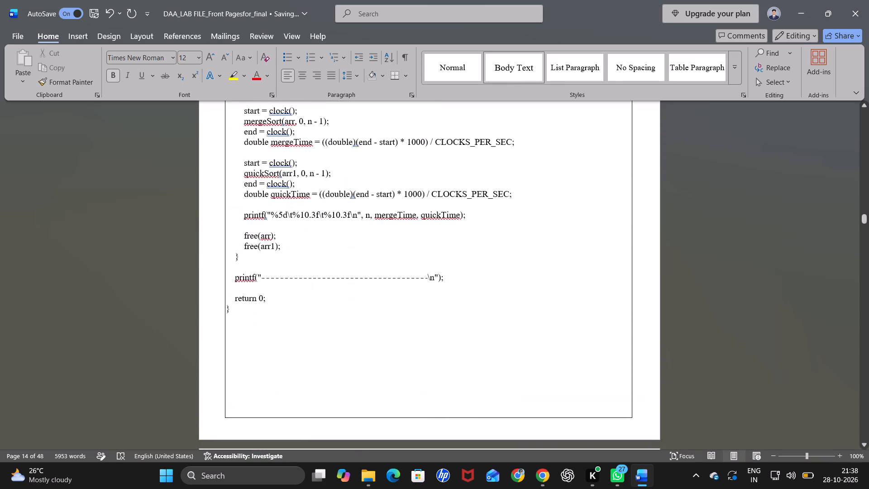
{"action": "scroll", "coordinate": [343, 275], "scroll_direction": "down", "scroll_amount": 10}
{"action": "scroll", "coordinate": [255, 258], "scroll_direction": "down", "scroll_amount": 3}
{"action": "scroll", "coordinate": [310, 277], "scroll_direction": "up", "scroll_amount": 1}
{"action": "scroll", "coordinate": [314, 278], "scroll_direction": "down", "scroll_amount": 2}
{"action": "scroll", "coordinate": [323, 283], "scroll_direction": "up", "scroll_amount": 1}
{"action": "scroll", "coordinate": [323, 283], "scroll_direction": "down", "scroll_amount": 3}
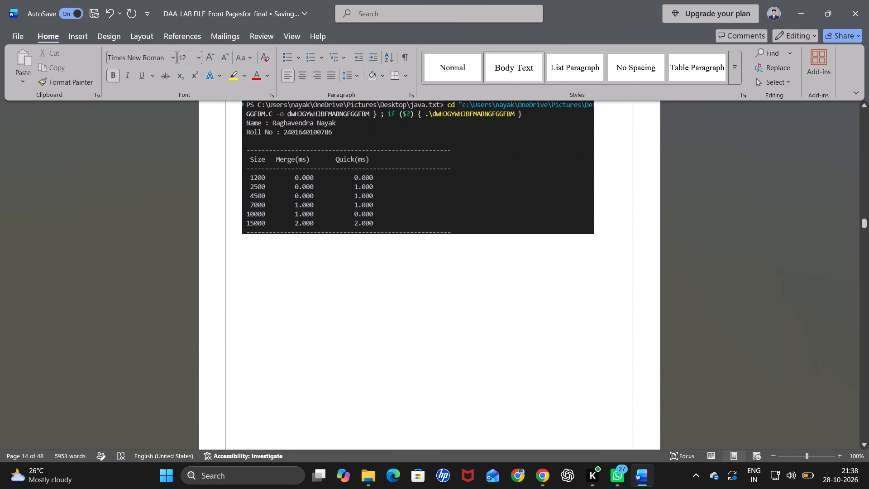
Set the "Objective :" label under the Experiment No. 4 heading to font size 16 and underline it.
{"action": "scroll", "coordinate": [325, 278], "scroll_direction": "down", "scroll_amount": 8}
{"action": "scroll", "coordinate": [325, 283], "scroll_direction": "up", "scroll_amount": 1}
{"action": "scroll", "coordinate": [325, 283], "scroll_direction": "down", "scroll_amount": 8}
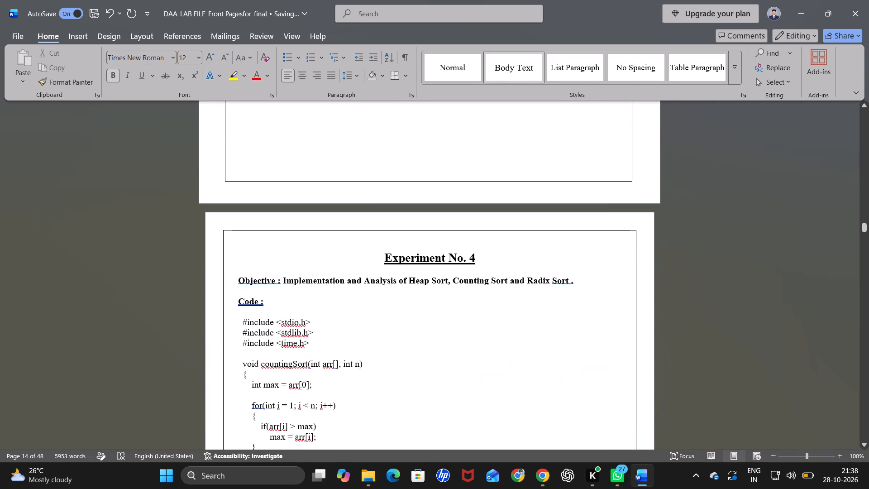
{"action": "left_click_drag", "start_coordinate": [237, 280], "coordinate": [281, 282]}
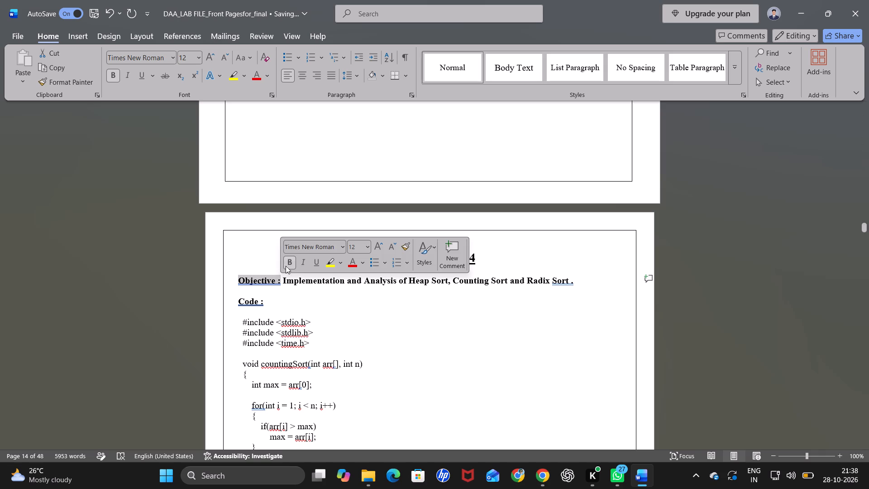
{"action": "left_click", "coordinate": [314, 261]}
{"action": "left_click", "coordinate": [354, 244]}
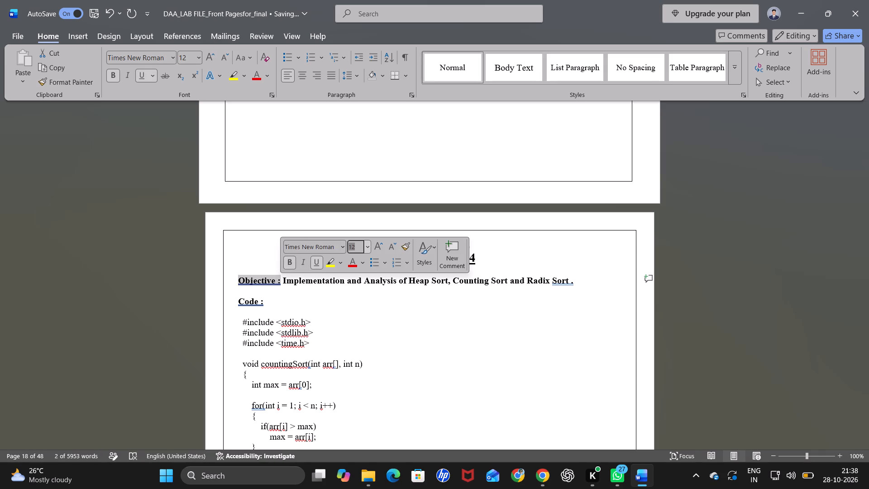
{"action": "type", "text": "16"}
{"action": "left_click", "coordinate": [321, 305]}
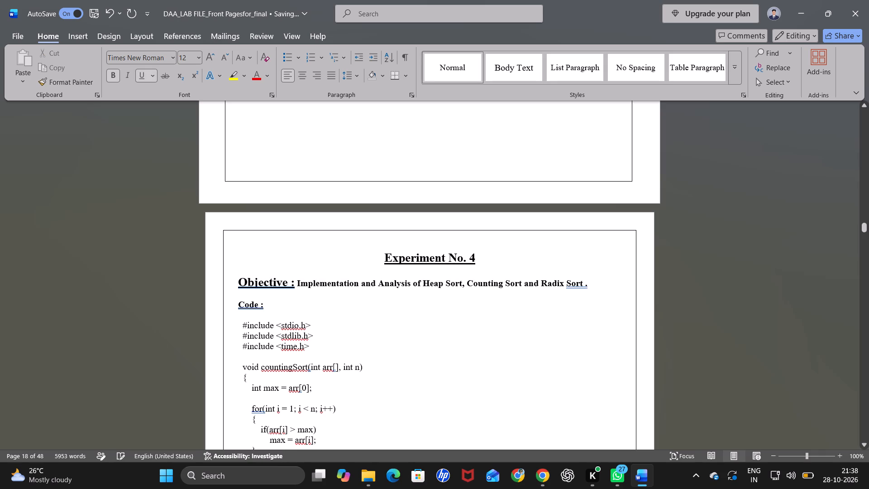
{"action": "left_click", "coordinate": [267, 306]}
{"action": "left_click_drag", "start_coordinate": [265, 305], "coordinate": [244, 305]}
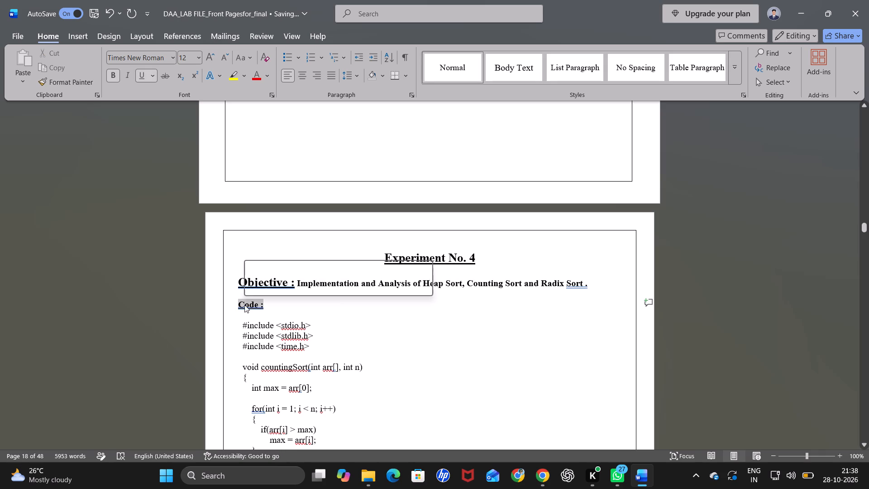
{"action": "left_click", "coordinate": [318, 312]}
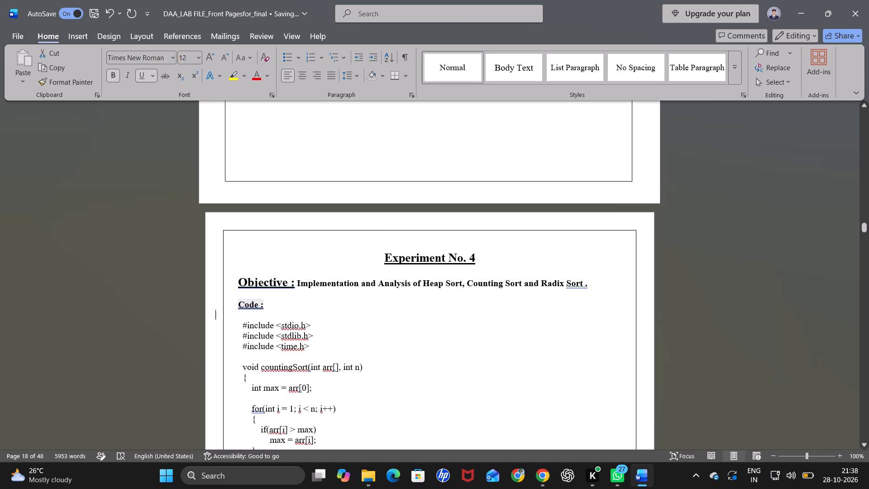
Insert six blank lines before the "for(int i = n - 1" loop in Experiment No. 4's countingSortRadix function, moving it to the next page.
{"action": "scroll", "coordinate": [318, 314], "scroll_direction": "down", "scroll_amount": 17}
{"action": "scroll", "coordinate": [349, 343], "scroll_direction": "down", "scroll_amount": 2}
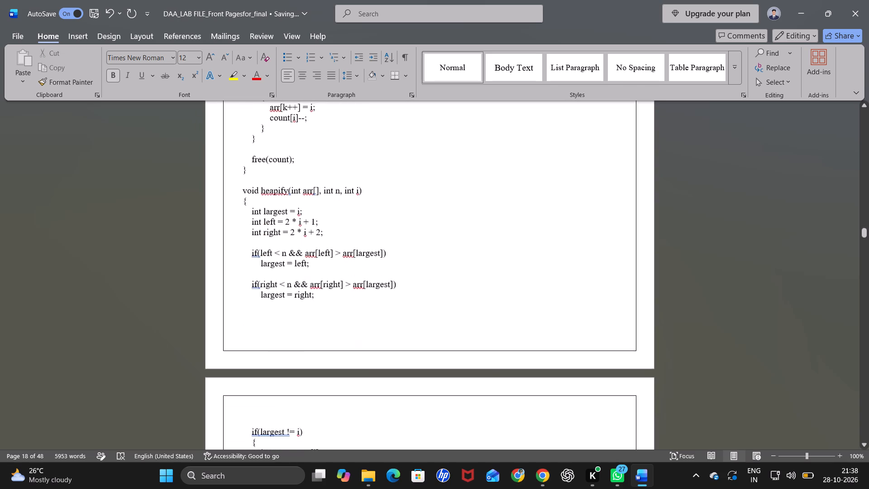
{"action": "scroll", "coordinate": [353, 348], "scroll_direction": "down", "scroll_amount": 4}
{"action": "scroll", "coordinate": [301, 364], "scroll_direction": "down", "scroll_amount": 9}
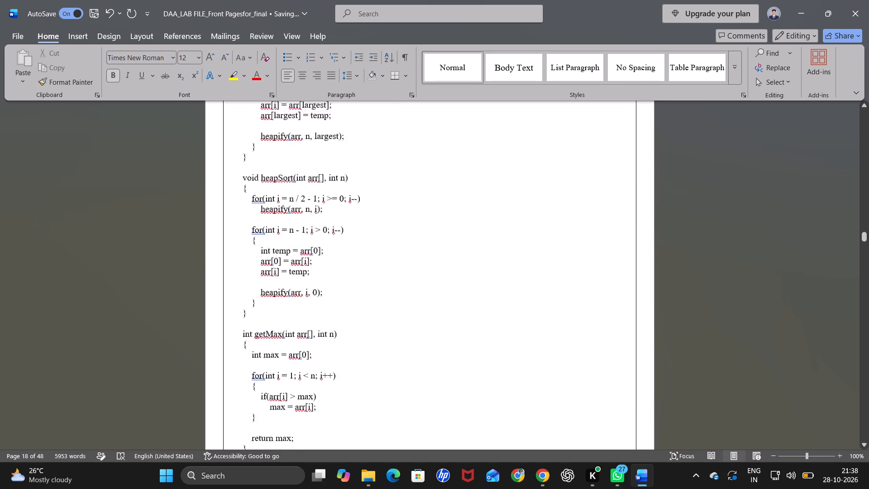
{"action": "scroll", "coordinate": [301, 374], "scroll_direction": "down", "scroll_amount": 10}
{"action": "scroll", "coordinate": [332, 381], "scroll_direction": "up", "scroll_amount": 1}
{"action": "scroll", "coordinate": [332, 381], "scroll_direction": "down", "scroll_amount": 1}
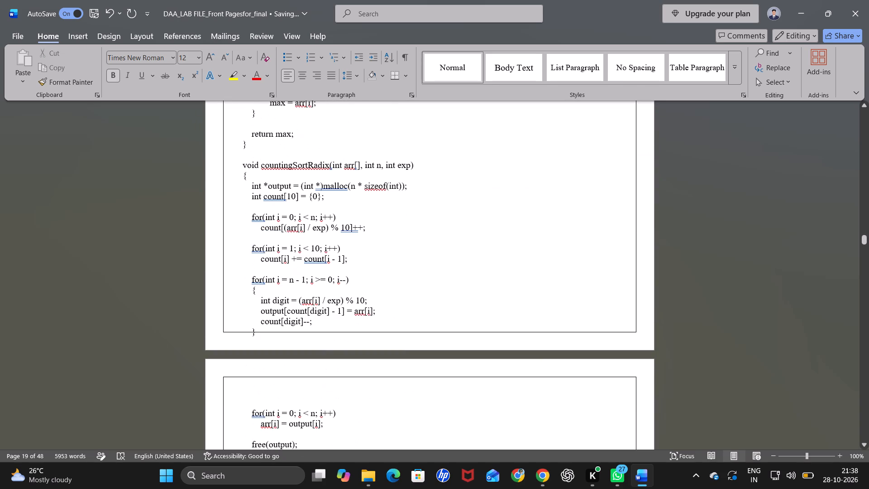
{"action": "left_click", "coordinate": [244, 266]}
{"action": "key", "text": "Return"}
{"action": "key", "text": "Return"}
{"action": "key", "text": "Return"}
{"action": "key", "text": "Return"}
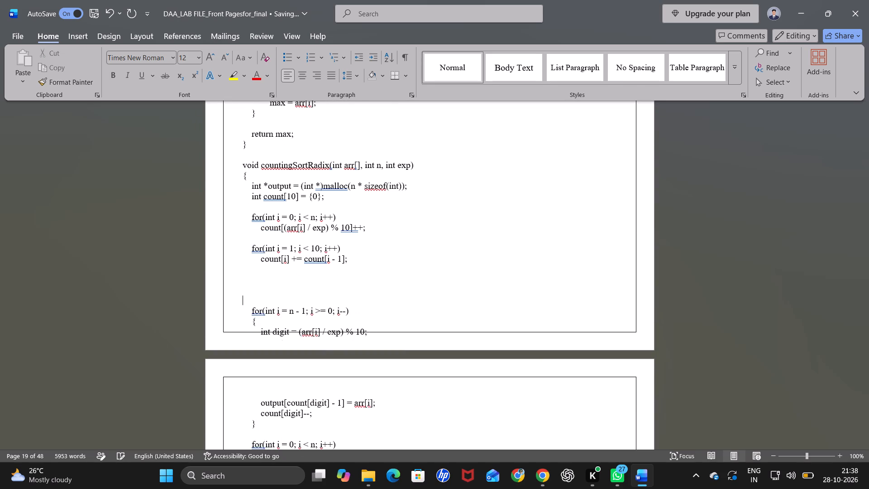
{"action": "key", "text": "Return"}
{"action": "key", "text": "Return"}
{"action": "key", "text": "Return"}
{"action": "key", "text": "BackSpace"}
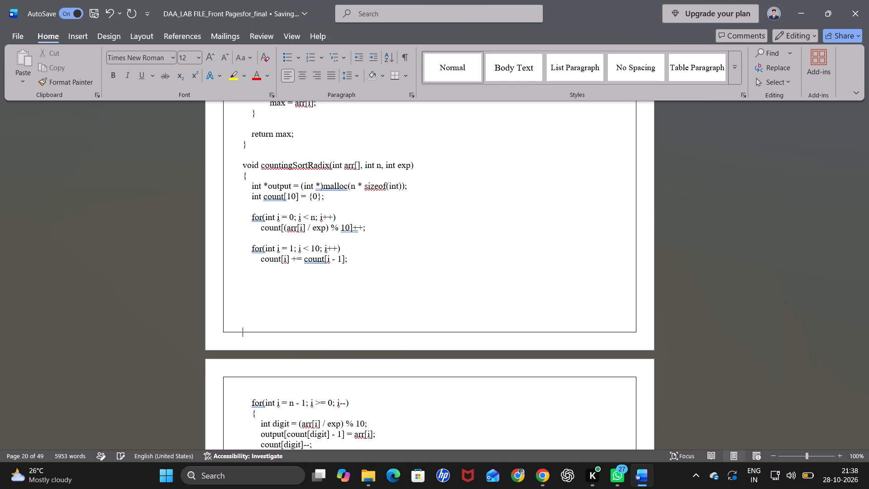
Insert six blank lines before "clock_t start, end;" in Experiment No. 4's main function, moving that block to the next page.
{"action": "scroll", "coordinate": [248, 267], "scroll_direction": "down", "scroll_amount": 8}
{"action": "scroll", "coordinate": [353, 330], "scroll_direction": "down", "scroll_amount": 7}
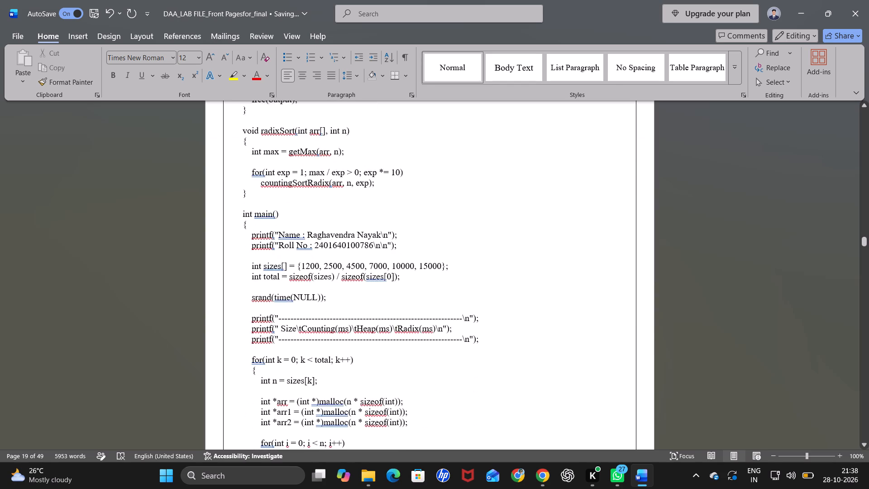
{"action": "scroll", "coordinate": [364, 339], "scroll_direction": "down", "scroll_amount": 3}
{"action": "scroll", "coordinate": [366, 338], "scroll_direction": "up", "scroll_amount": 1}
{"action": "scroll", "coordinate": [366, 338], "scroll_direction": "down", "scroll_amount": 7}
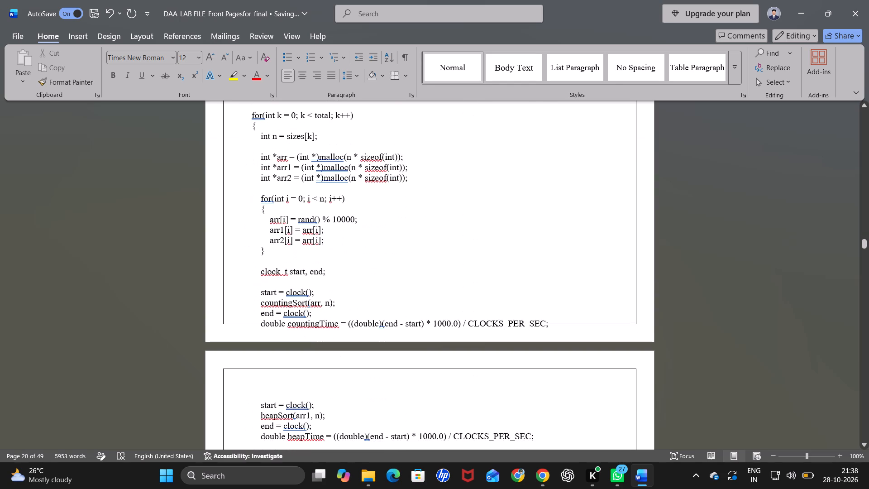
{"action": "left_click", "coordinate": [258, 263]}
{"action": "key", "text": "Return"}
{"action": "key", "text": "Return"}
{"action": "key", "text": "Return"}
{"action": "key", "text": "Return"}
{"action": "key", "text": "Return"}
{"action": "key", "text": "Return"}
{"action": "key", "text": "Return"}
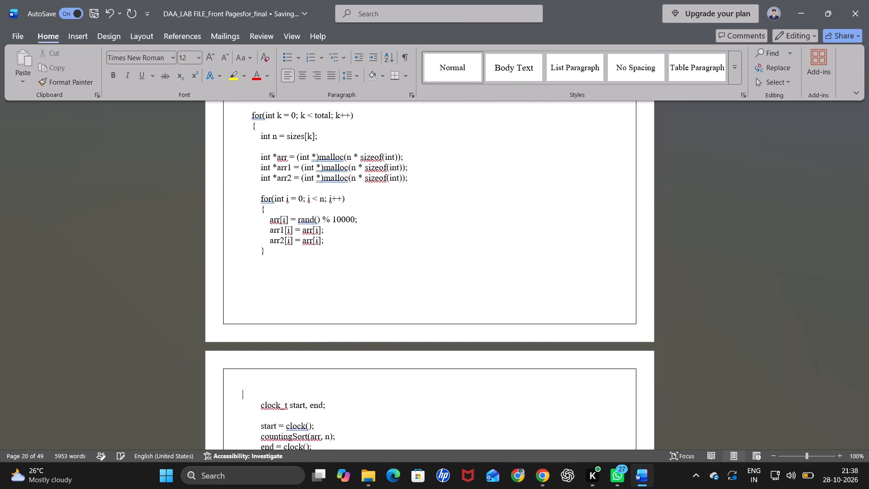
{"action": "key", "text": "BackSpace"}
Delete the blank lines above the Experiment No. 5 heading so it sits at the top of its page.
{"action": "scroll", "coordinate": [299, 268], "scroll_direction": "down", "scroll_amount": 6}
{"action": "scroll", "coordinate": [297, 269], "scroll_direction": "up", "scroll_amount": 1}
{"action": "scroll", "coordinate": [298, 270], "scroll_direction": "down", "scroll_amount": 18}
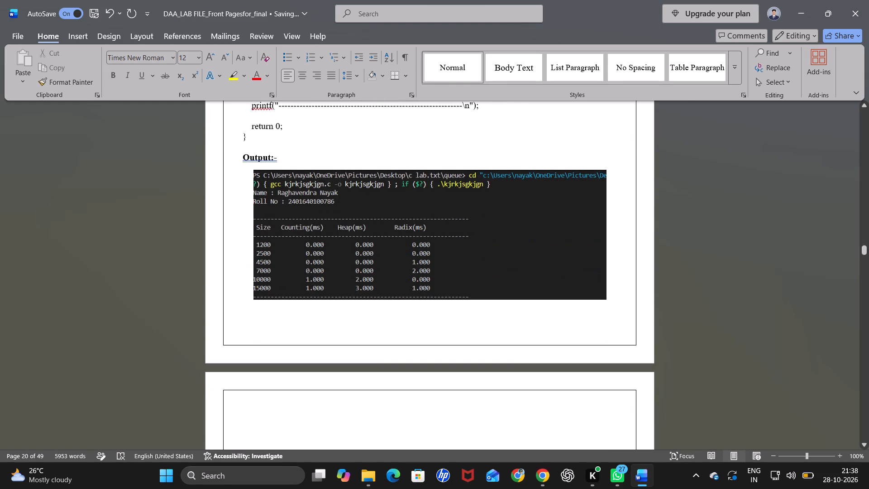
{"action": "scroll", "coordinate": [306, 283], "scroll_direction": "down", "scroll_amount": 6}
{"action": "left_click", "coordinate": [307, 283]}
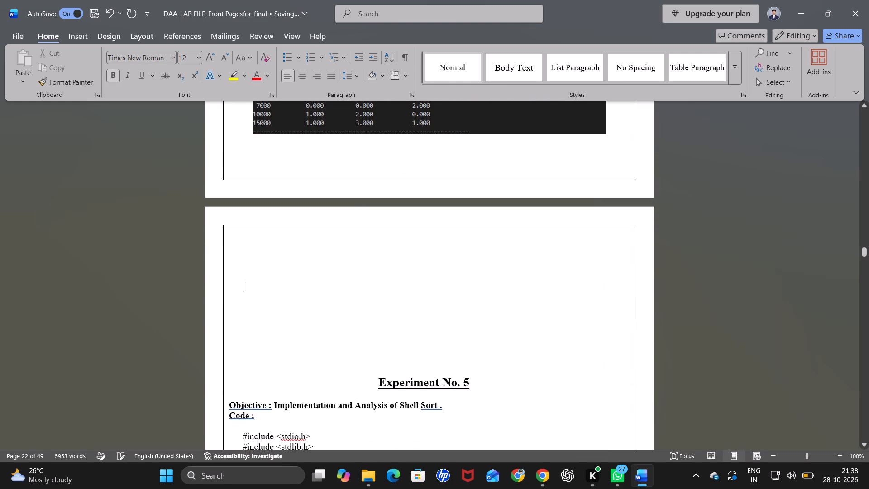
{"action": "left_click", "coordinate": [272, 353]}
{"action": "left_click", "coordinate": [252, 375]}
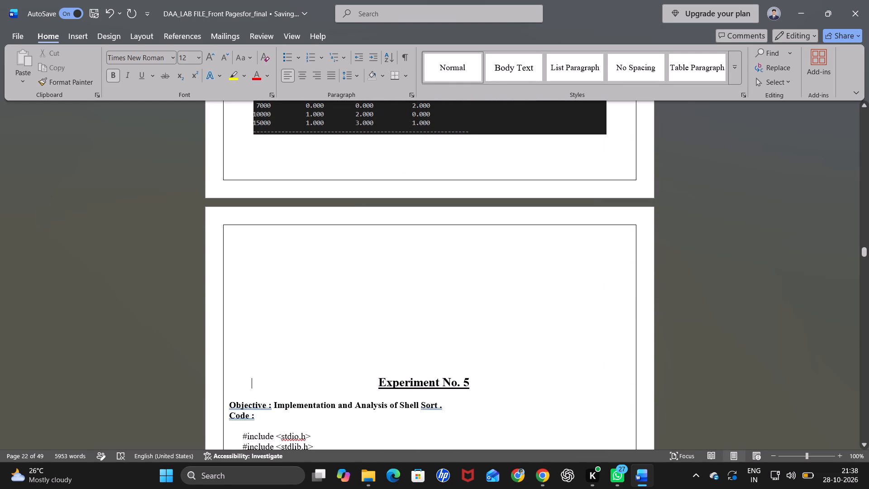
{"action": "left_click", "coordinate": [247, 364]}
{"action": "key", "text": "BackSpace"}
{"action": "key", "text": "BackSpace"}
{"action": "key", "text": "BackSpace"}
{"action": "key", "text": "BackSpace"}
{"action": "key", "text": "BackSpace"}
{"action": "key", "text": "BackSpace"}
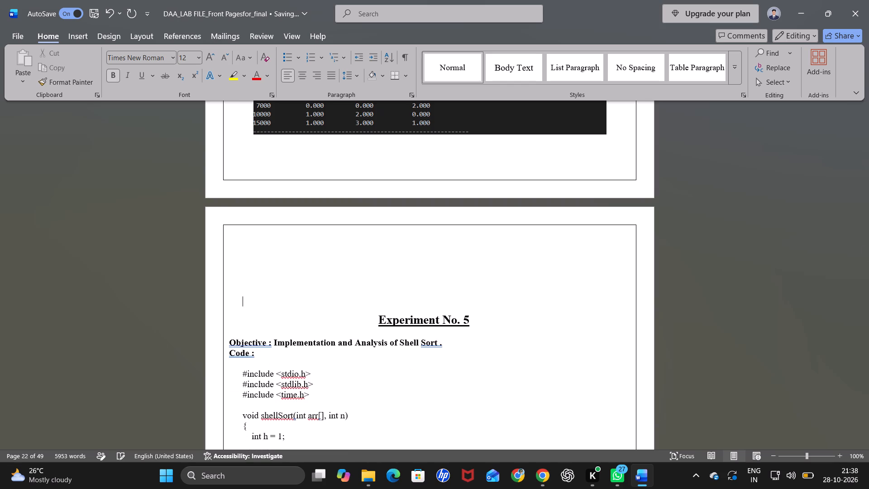
{"action": "key", "text": "BackSpace"}
{"action": "key", "text": "BackSpace"}
{"action": "key", "text": "BackSpace"}
{"action": "key", "text": "BackSpace"}
{"action": "key", "text": "BackSpace"}
{"action": "key", "text": "BackSpace"}
{"action": "key", "text": "BackSpace"}
{"action": "key", "text": "BackSpace"}
{"action": "key", "text": "BackSpace"}
{"action": "key", "text": "BackSpace"}
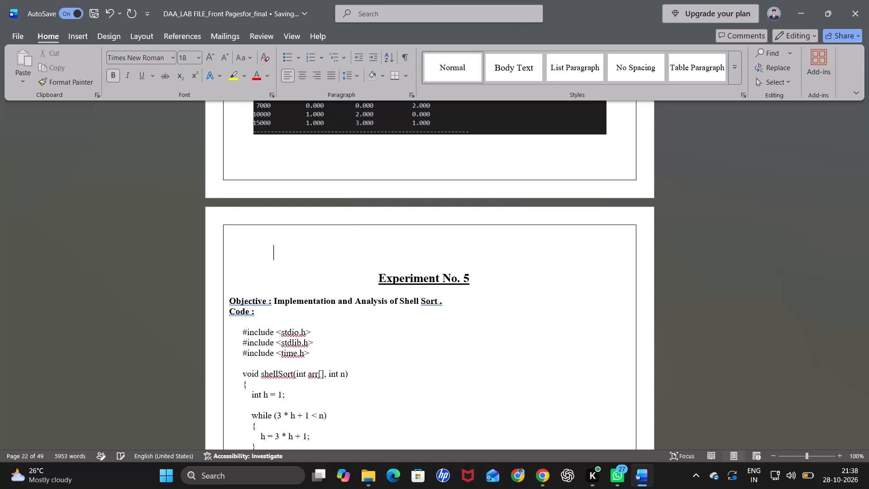
{"action": "key", "text": "BackSpace"}
{"action": "key", "text": "BackSpace"}
{"action": "key", "text": "BackSpace"}
{"action": "key", "text": "BackSpace"}
{"action": "key", "text": "BackSpace"}
{"action": "key", "text": "BackSpace"}
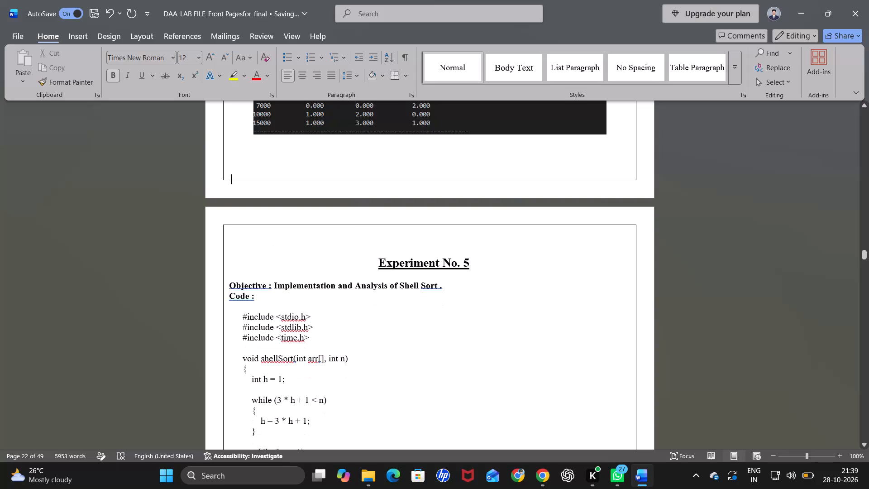
{"action": "left_click", "coordinate": [397, 249]}
{"action": "key", "text": "BackSpace"}
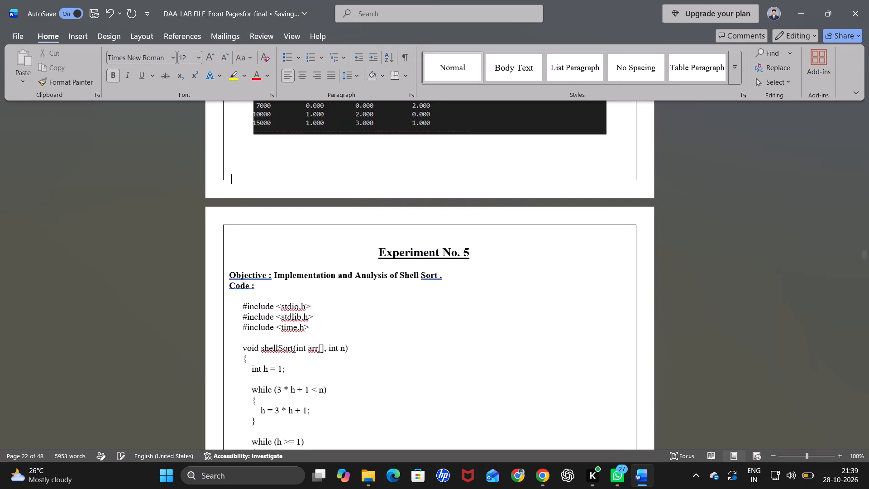
Set the "Objective :" label under the Experiment No. 5 heading to font size 16 and underline it.
{"action": "scroll", "coordinate": [454, 307], "scroll_direction": "down", "scroll_amount": 2}
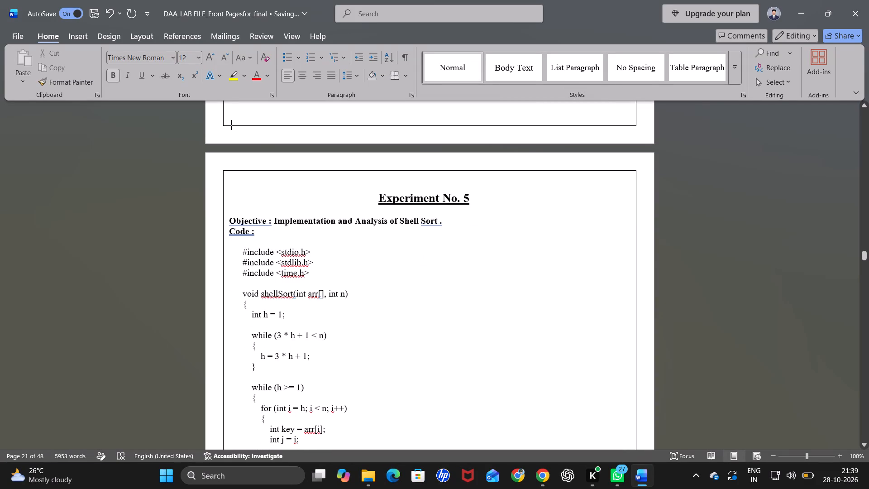
{"action": "left_click_drag", "start_coordinate": [229, 218], "coordinate": [272, 221]}
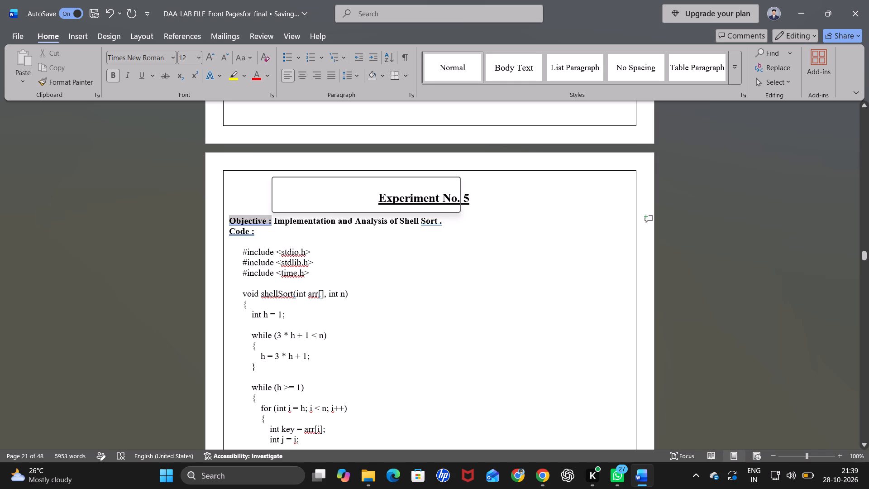
{"action": "left_click", "coordinate": [310, 206]}
{"action": "left_click", "coordinate": [346, 185]}
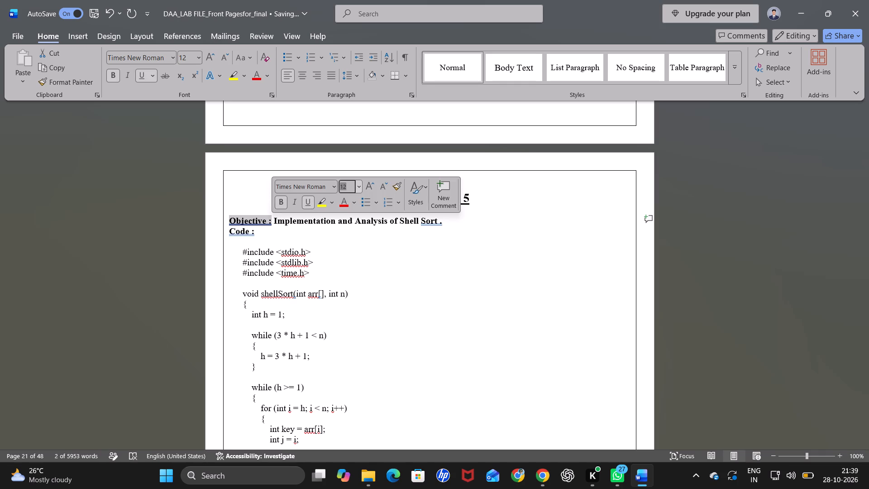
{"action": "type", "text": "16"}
{"action": "left_click", "coordinate": [329, 248]}
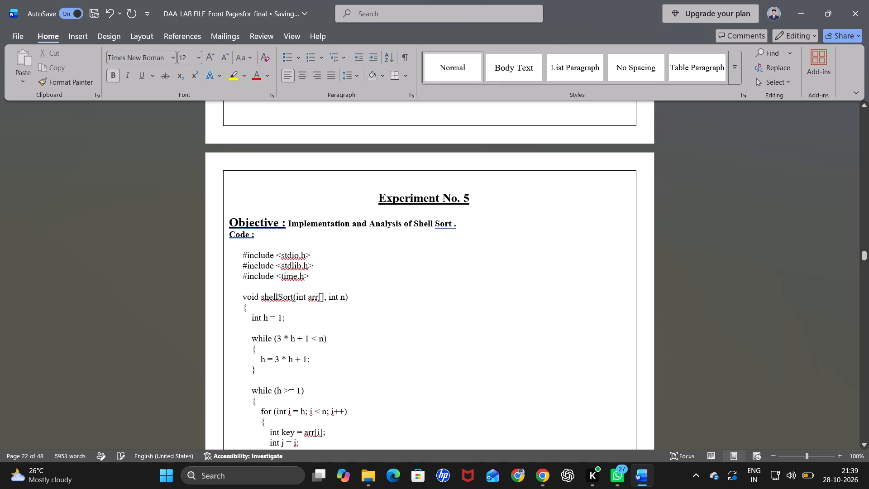
Look through Experiment No. 5's shell sort code and output, checking the layout down to Experiment No. 6(I).
{"action": "scroll", "coordinate": [341, 245], "scroll_direction": "down", "scroll_amount": 3}
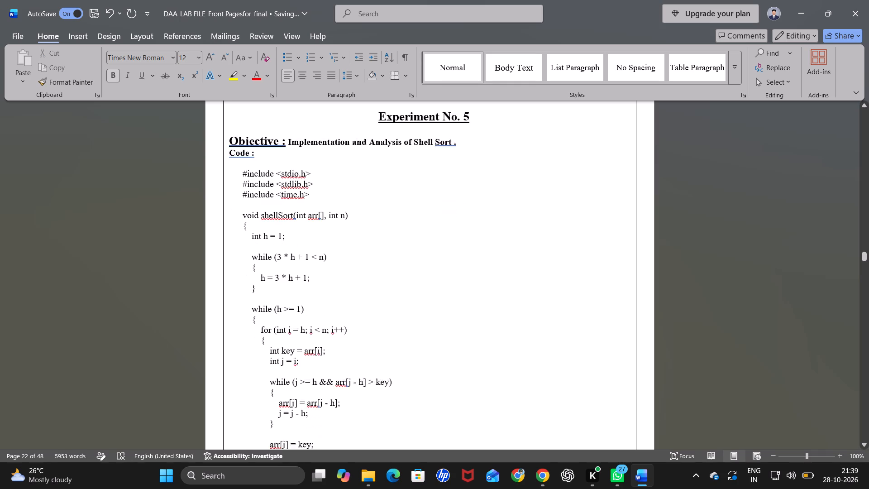
{"action": "scroll", "coordinate": [350, 245], "scroll_direction": "down", "scroll_amount": 17}
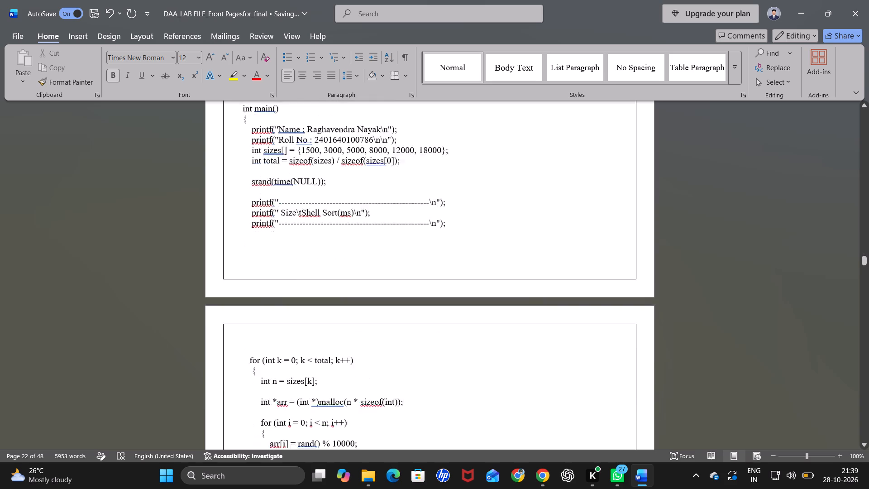
{"action": "scroll", "coordinate": [370, 280], "scroll_direction": "down", "scroll_amount": 9}
{"action": "scroll", "coordinate": [378, 295], "scroll_direction": "up", "scroll_amount": 1}
{"action": "scroll", "coordinate": [378, 295], "scroll_direction": "down", "scroll_amount": 8}
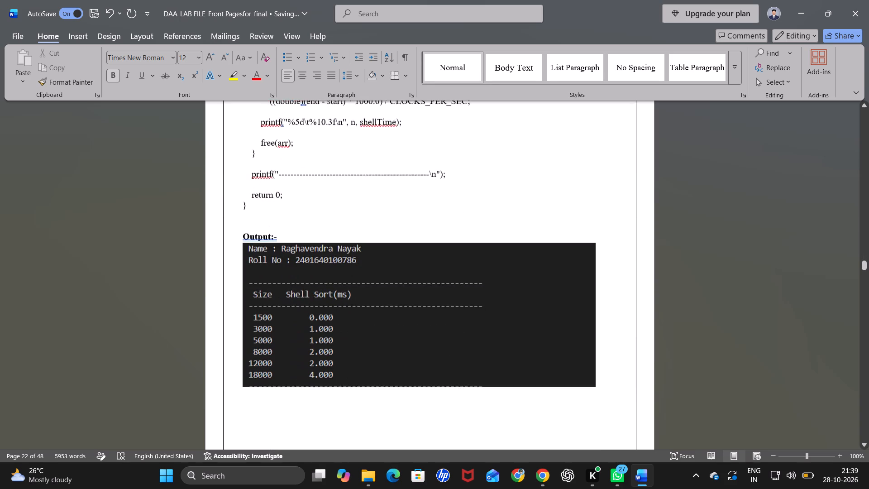
{"action": "scroll", "coordinate": [378, 296], "scroll_direction": "down", "scroll_amount": 9}
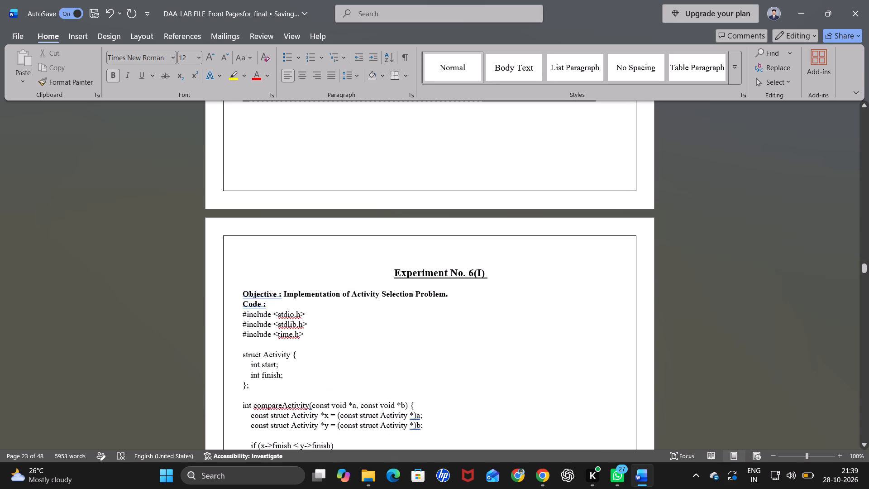
Set the "Objective :" label under the Experiment No. 6(I) heading to font size 16 and underline it.
{"action": "left_click_drag", "start_coordinate": [240, 294], "coordinate": [283, 292]}
{"action": "left_click_drag", "start_coordinate": [283, 292], "coordinate": [281, 290]}
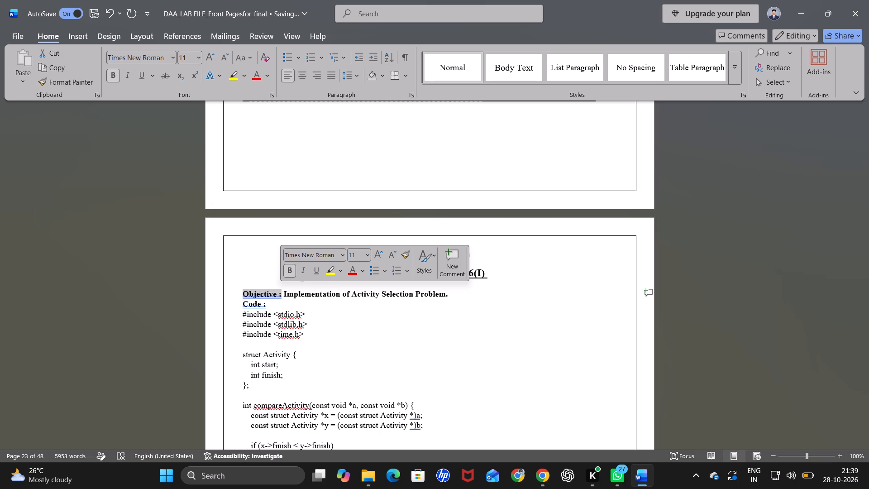
{"action": "left_click", "coordinate": [349, 255]}
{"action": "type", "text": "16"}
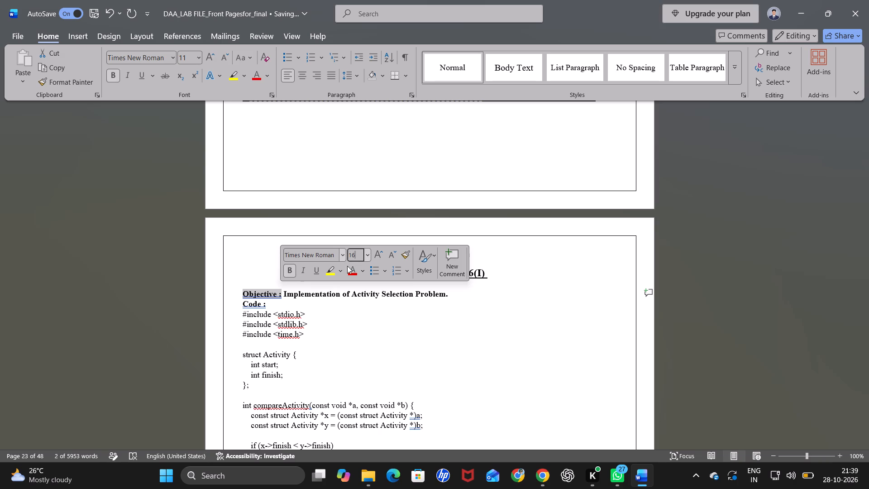
{"action": "left_click", "coordinate": [318, 277]}
{"action": "left_click", "coordinate": [326, 318]}
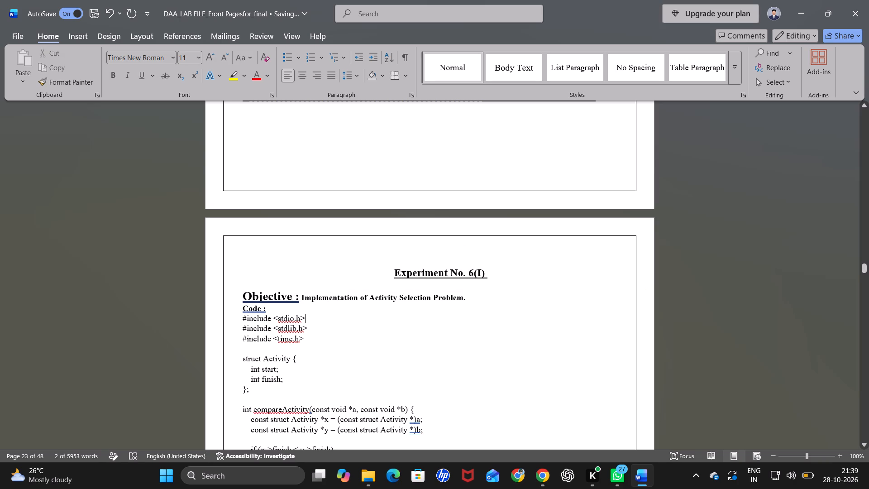
Set the "Code :" label under the Experiment No. 6(I) heading to font size 12 and underline it.
{"action": "scroll", "coordinate": [328, 316], "scroll_direction": "down", "scroll_amount": 1}
{"action": "left_click_drag", "start_coordinate": [267, 281], "coordinate": [243, 282]}
{"action": "left_click", "coordinate": [258, 281]}
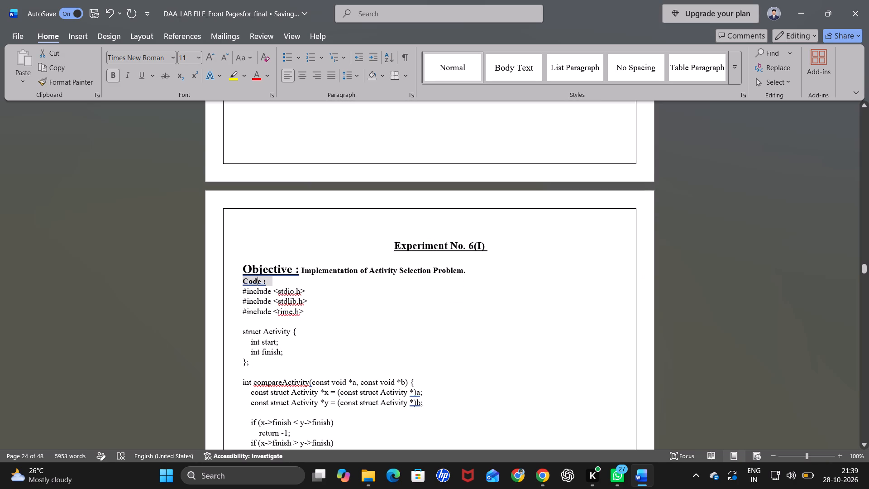
{"action": "left_click_drag", "start_coordinate": [267, 282], "coordinate": [246, 281]}
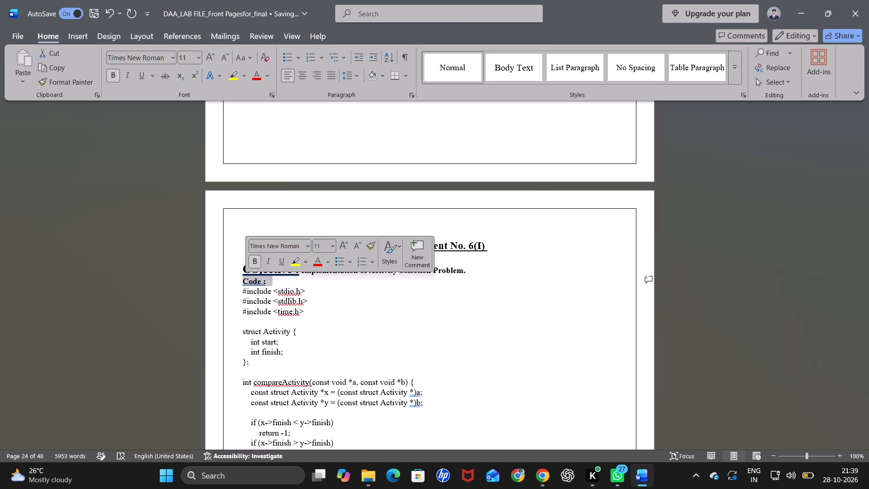
{"action": "left_click", "coordinate": [319, 247]}
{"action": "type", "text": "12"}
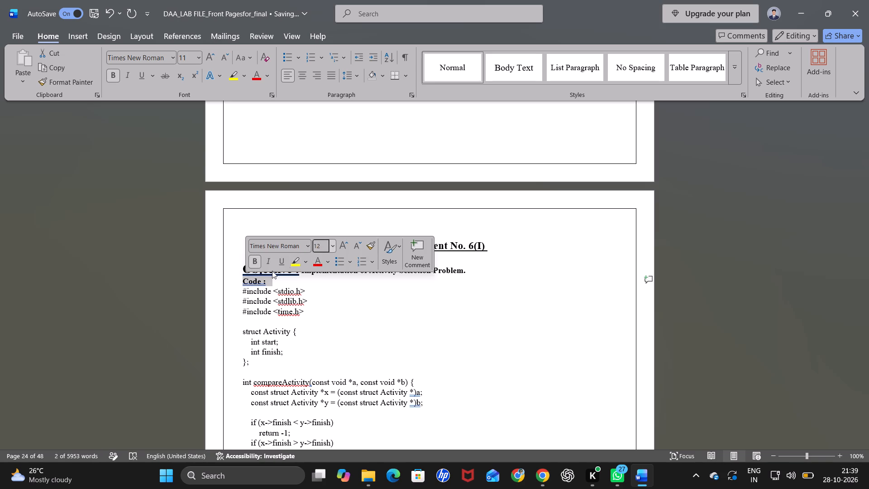
{"action": "left_click", "coordinate": [281, 263]}
{"action": "left_click", "coordinate": [349, 303]}
Look through Experiment No. 6(I)'s activity selection code and output, checking the layout down to Experiment No. 6(II).
{"action": "scroll", "coordinate": [346, 303], "scroll_direction": "down", "scroll_amount": 4}
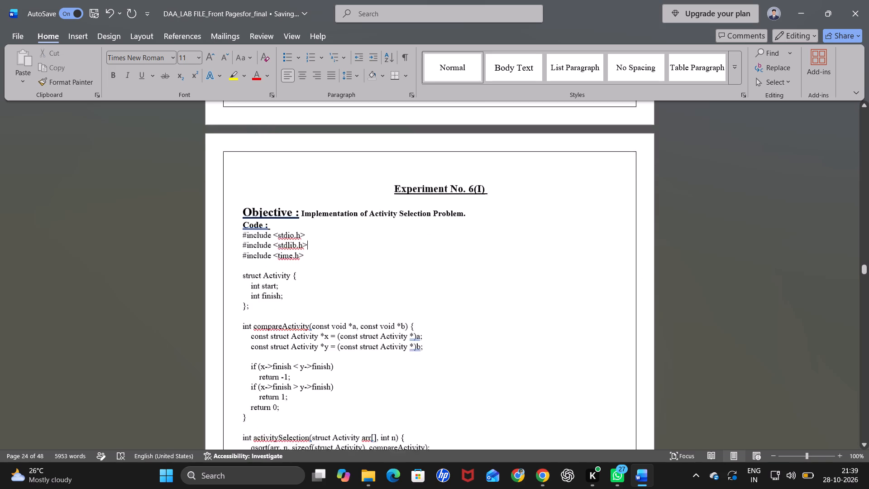
{"action": "scroll", "coordinate": [347, 305], "scroll_direction": "down", "scroll_amount": 10}
{"action": "scroll", "coordinate": [350, 310], "scroll_direction": "up", "scroll_amount": 1}
{"action": "scroll", "coordinate": [350, 310], "scroll_direction": "down", "scroll_amount": 8}
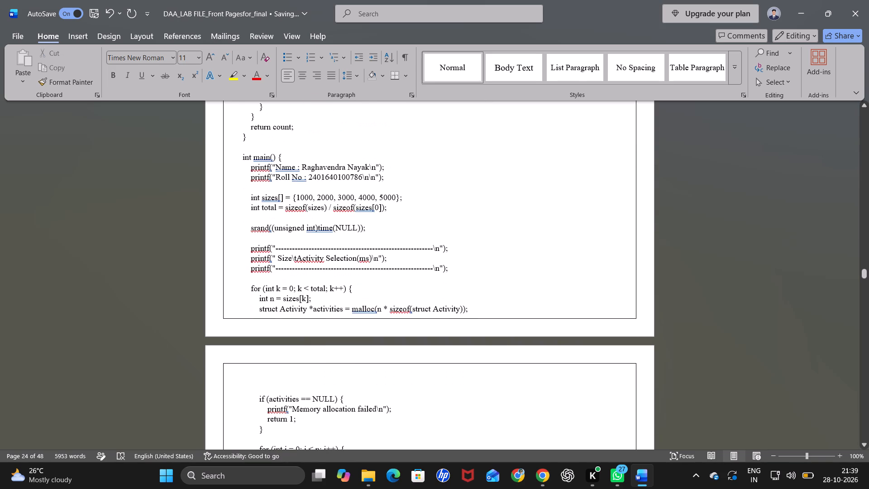
{"action": "scroll", "coordinate": [352, 310], "scroll_direction": "down", "scroll_amount": 10}
{"action": "scroll", "coordinate": [293, 316], "scroll_direction": "down", "scroll_amount": 6}
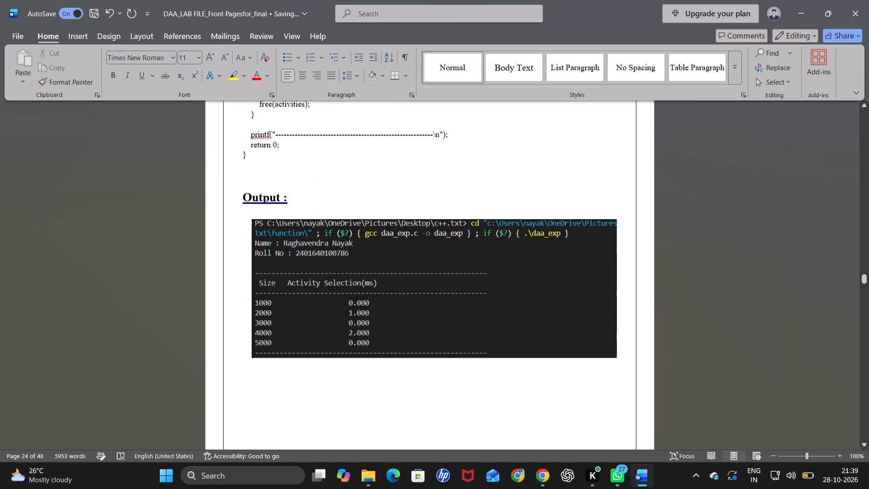
{"action": "scroll", "coordinate": [305, 329], "scroll_direction": "down", "scroll_amount": 8}
{"action": "scroll", "coordinate": [305, 329], "scroll_direction": "up", "scroll_amount": 1}
{"action": "scroll", "coordinate": [305, 329], "scroll_direction": "down", "scroll_amount": 3}
Delete the blank line above the Experiment No. 6(II) heading so it sits at the top of its page.
{"action": "left_click", "coordinate": [331, 251]}
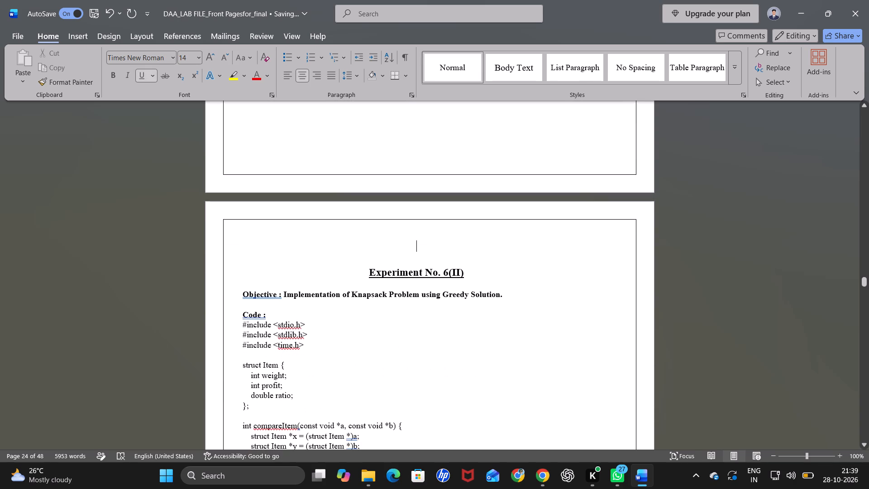
{"action": "key", "text": "BackSpace"}
{"action": "key", "text": "BackSpace"}
{"action": "key", "text": "BackSpace"}
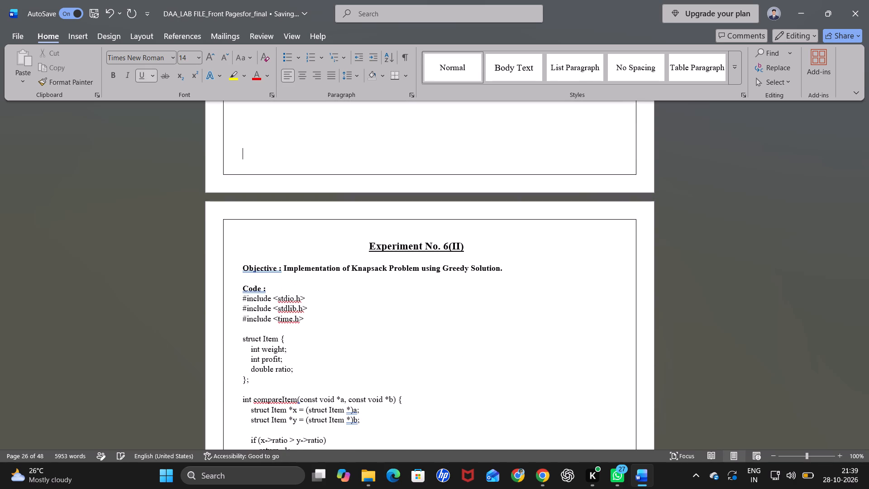
Underline the "Objective :" label under the Experiment No. 6(II) heading and set it to font size 16.
{"action": "left_click_drag", "start_coordinate": [244, 267], "coordinate": [283, 266]}
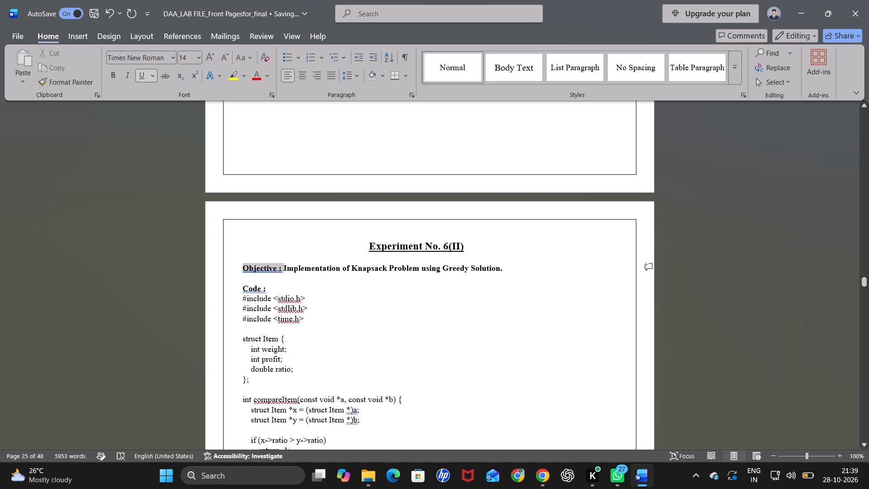
{"action": "left_click_drag", "start_coordinate": [283, 266], "coordinate": [282, 265]}
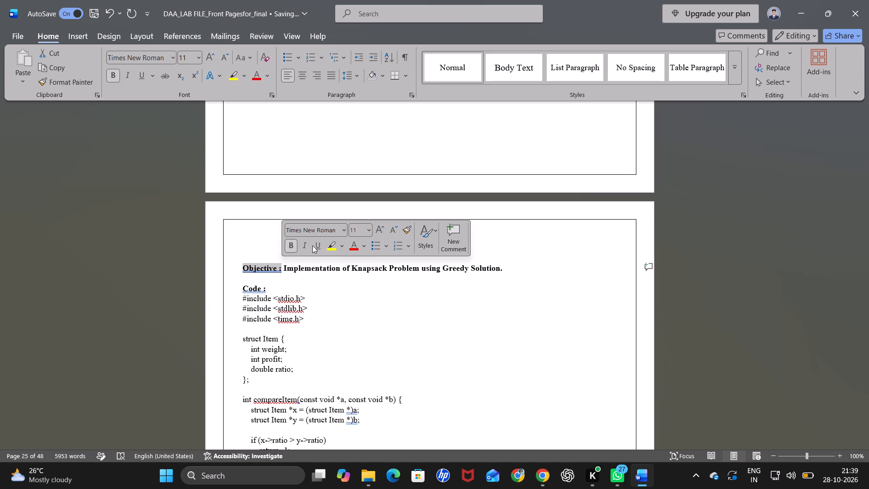
{"action": "left_click", "coordinate": [314, 245]}
{"action": "left_click", "coordinate": [359, 226]}
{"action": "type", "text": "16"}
{"action": "left_click", "coordinate": [375, 301]}
Set the "Code :" label under the Experiment No. 6(II) heading to font size 12.
{"action": "scroll", "coordinate": [364, 298], "scroll_direction": "down", "scroll_amount": 1}
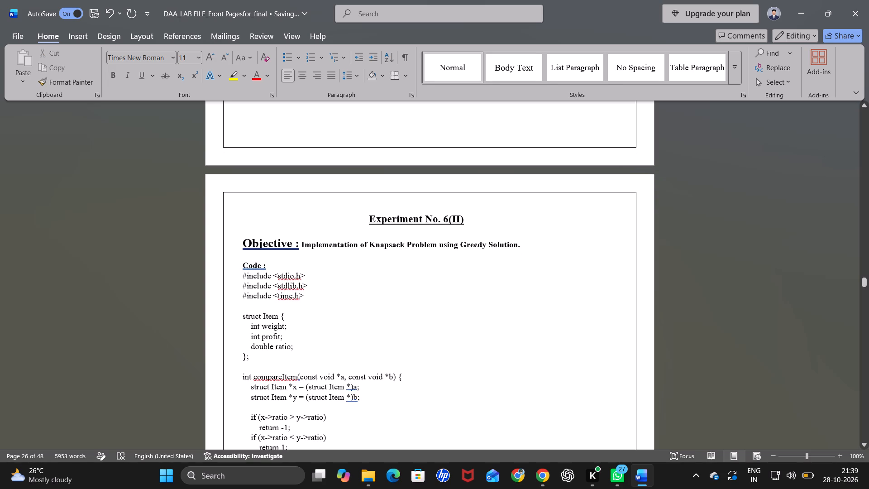
{"action": "left_click_drag", "start_coordinate": [265, 264], "coordinate": [250, 263]}
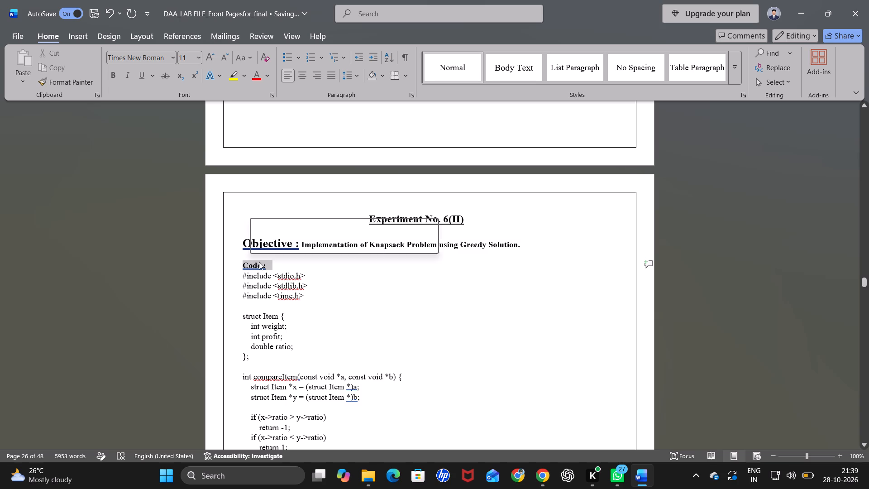
{"action": "left_click", "coordinate": [262, 263]}
{"action": "left_click_drag", "start_coordinate": [266, 265], "coordinate": [250, 267]}
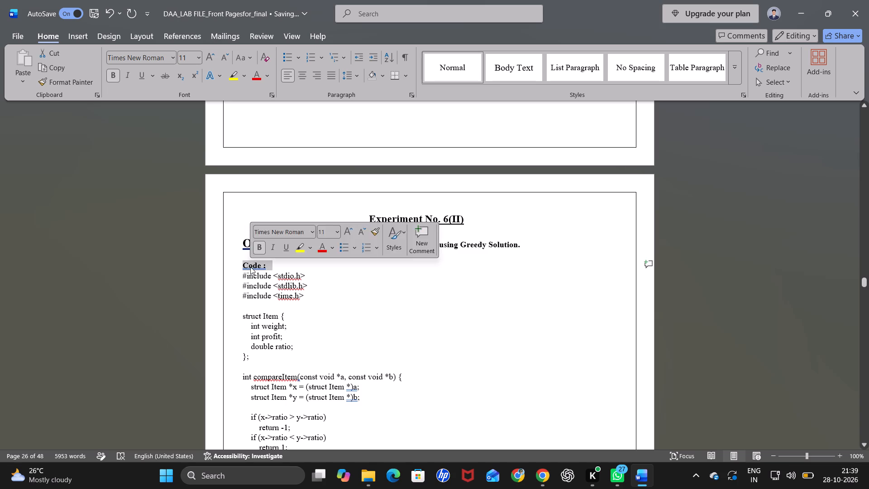
{"action": "left_click", "coordinate": [257, 272]}
{"action": "left_click_drag", "start_coordinate": [265, 263], "coordinate": [257, 267]}
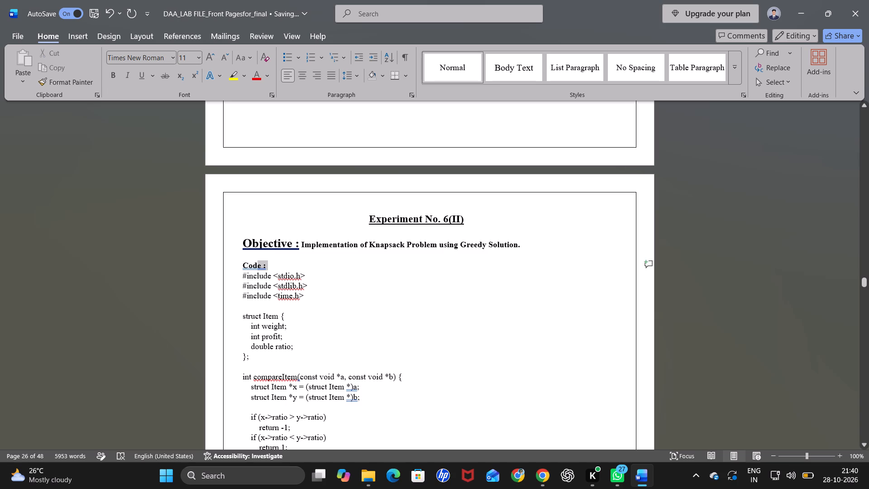
{"action": "left_click_drag", "start_coordinate": [257, 267], "coordinate": [252, 264]}
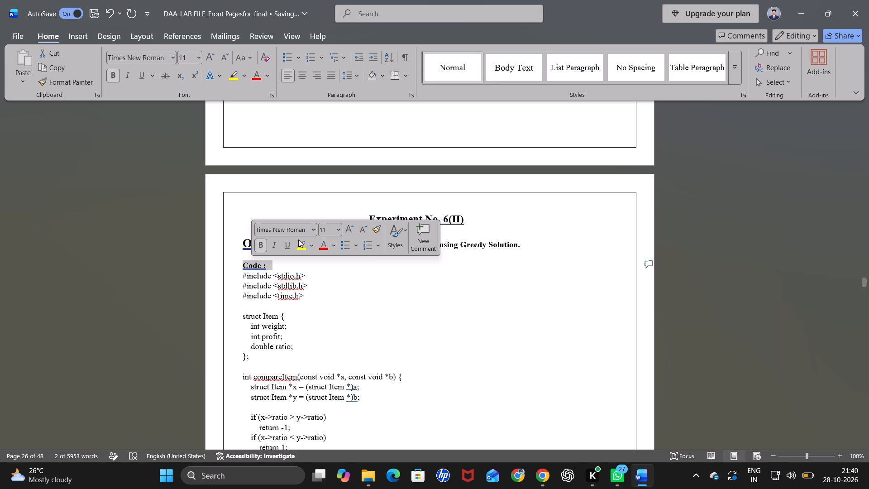
{"action": "left_click", "coordinate": [325, 232]}
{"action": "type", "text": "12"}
{"action": "left_click", "coordinate": [355, 282]}
Look through Experiment No. 6(II)'s fractional knapsack code and output, checking the layout down to Experiment No. 7(I).
{"action": "scroll", "coordinate": [353, 279], "scroll_direction": "down", "scroll_amount": 4}
{"action": "scroll", "coordinate": [353, 279], "scroll_direction": "up", "scroll_amount": 1}
{"action": "scroll", "coordinate": [353, 279], "scroll_direction": "down", "scroll_amount": 4}
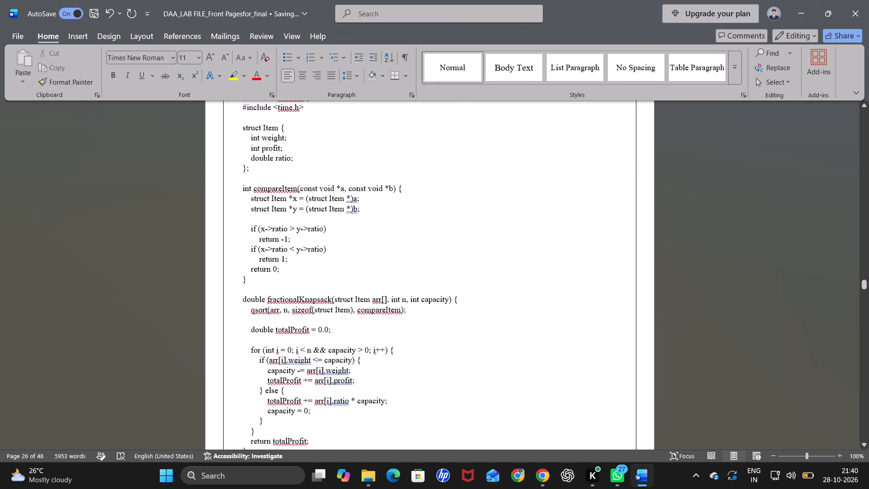
{"action": "scroll", "coordinate": [354, 281], "scroll_direction": "down", "scroll_amount": 2}
{"action": "scroll", "coordinate": [365, 293], "scroll_direction": "up", "scroll_amount": 1}
{"action": "scroll", "coordinate": [365, 293], "scroll_direction": "down", "scroll_amount": 7}
{"action": "scroll", "coordinate": [401, 307], "scroll_direction": "down", "scroll_amount": 11}
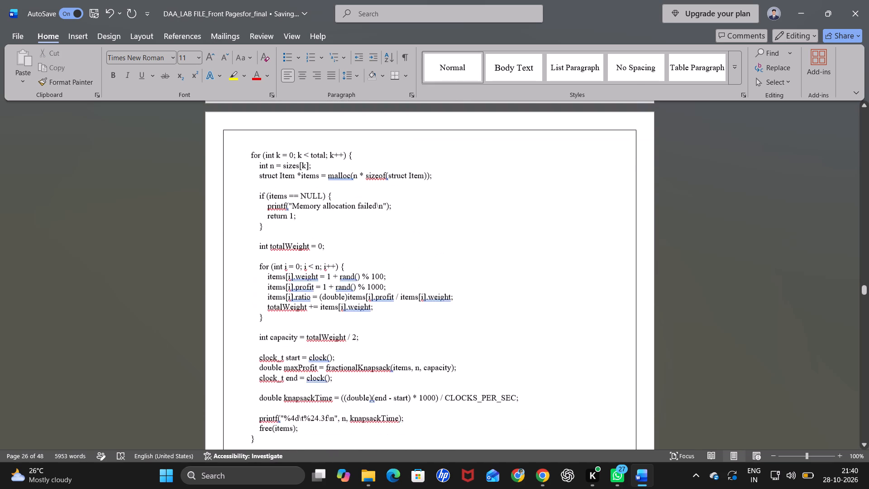
{"action": "scroll", "coordinate": [404, 311], "scroll_direction": "down", "scroll_amount": 2}
{"action": "scroll", "coordinate": [404, 311], "scroll_direction": "up", "scroll_amount": 1}
{"action": "scroll", "coordinate": [406, 313], "scroll_direction": "down", "scroll_amount": 9}
{"action": "scroll", "coordinate": [407, 315], "scroll_direction": "up", "scroll_amount": 1}
{"action": "scroll", "coordinate": [407, 315], "scroll_direction": "down", "scroll_amount": 3}
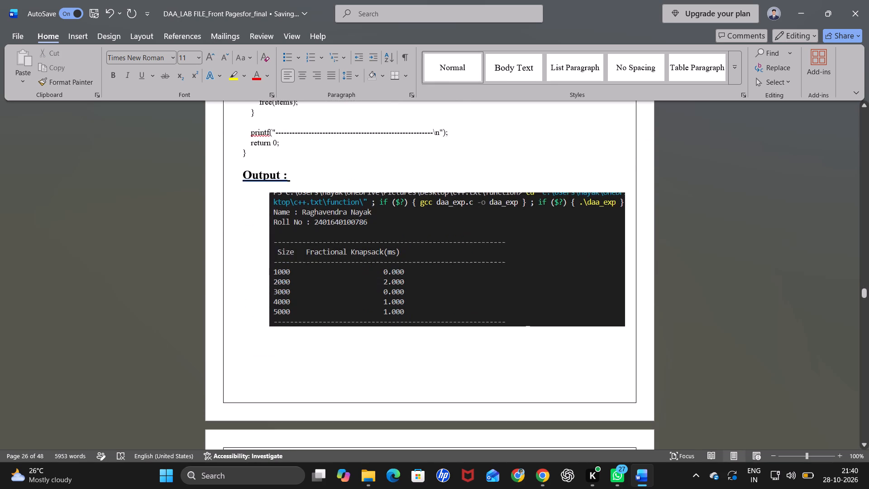
{"action": "scroll", "coordinate": [407, 315], "scroll_direction": "down", "scroll_amount": 8}
Underline the "Objective :" label under the Experiment No. 7(I) heading and set it to font size 16.
{"action": "left_click_drag", "start_coordinate": [243, 301], "coordinate": [266, 302]}
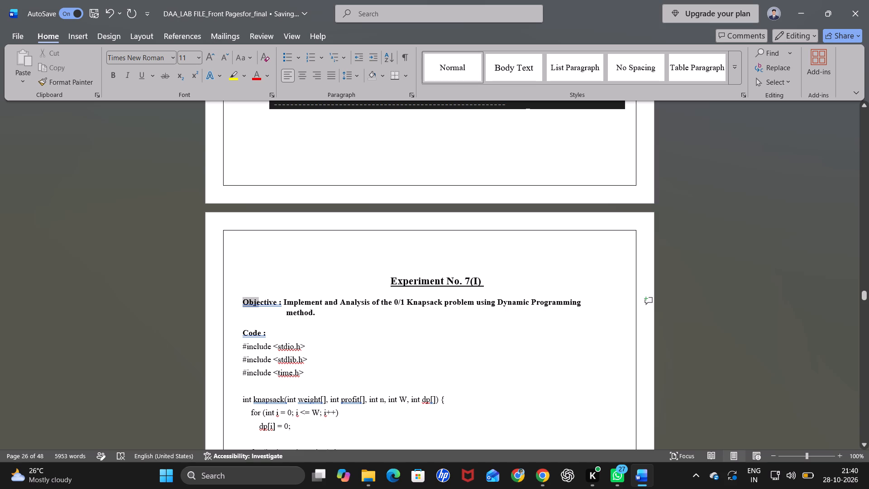
{"action": "left_click_drag", "start_coordinate": [266, 302], "coordinate": [282, 303]}
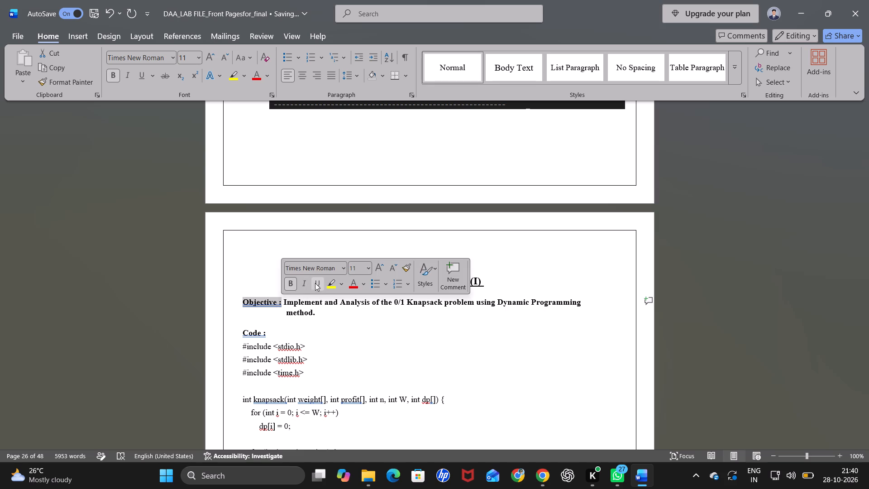
{"action": "left_click", "coordinate": [315, 283]}
{"action": "left_click", "coordinate": [354, 264]}
{"action": "left_click", "coordinate": [353, 264]}
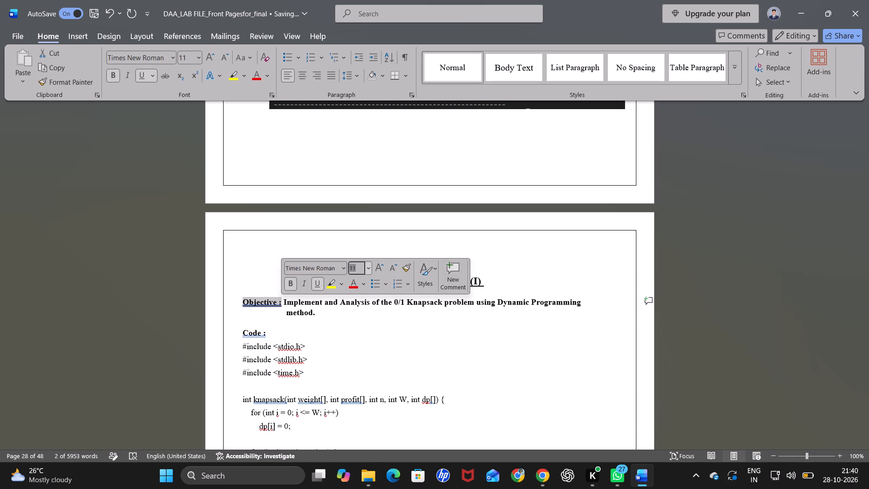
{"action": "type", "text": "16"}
{"action": "left_click", "coordinate": [368, 321]}
Set the "Code :" label under the Experiment No. 7(I) heading to font size 12 and underline it.
{"action": "scroll", "coordinate": [368, 320], "scroll_direction": "down", "scroll_amount": 2}
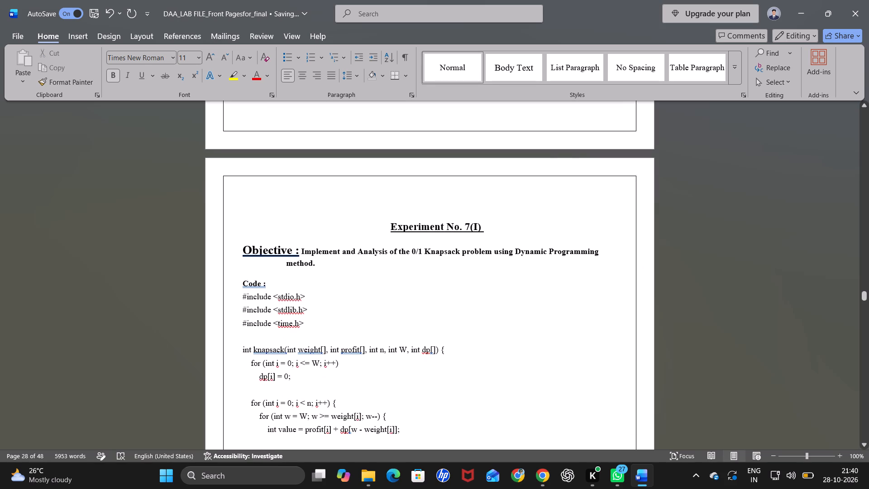
{"action": "left_click_drag", "start_coordinate": [269, 283], "coordinate": [251, 287]}
{"action": "left_click", "coordinate": [260, 284]}
{"action": "left_click_drag", "start_coordinate": [265, 284], "coordinate": [247, 280]}
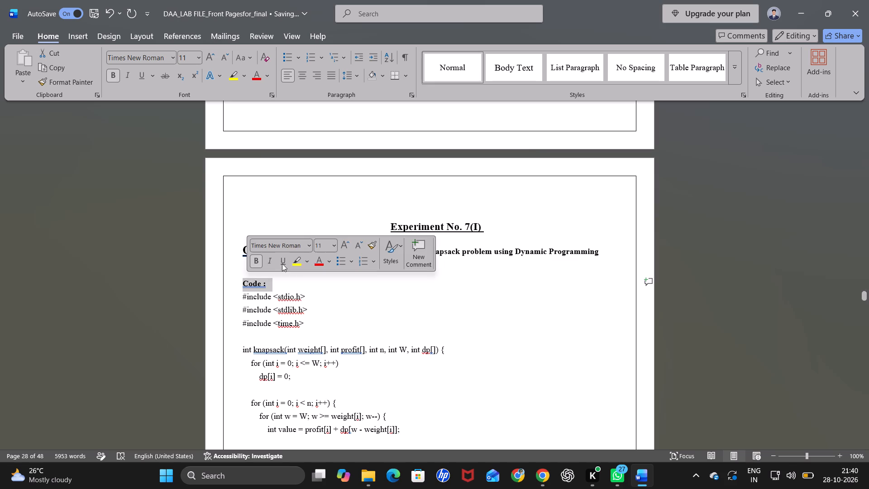
{"action": "left_click", "coordinate": [329, 244]}
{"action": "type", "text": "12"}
{"action": "left_click", "coordinate": [284, 265]}
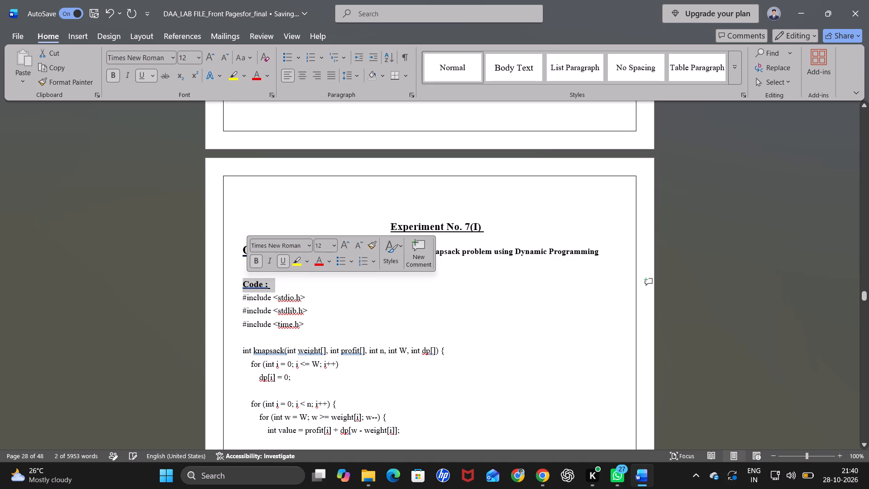
{"action": "left_click", "coordinate": [301, 302]}
Insert three blank lines before the "for (int k = 0; k < total; k++)" loop in Experiment No. 7(I) to move it onto the next page.
{"action": "scroll", "coordinate": [422, 303], "scroll_direction": "down", "scroll_amount": 15}
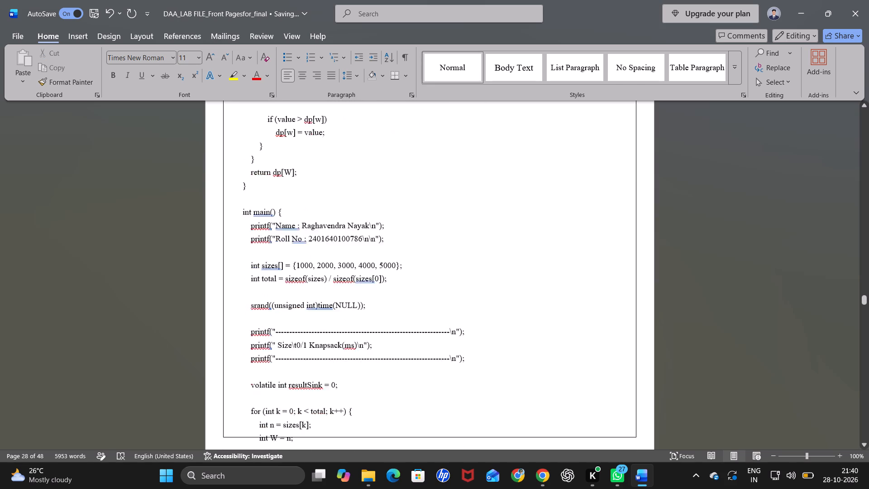
{"action": "left_click", "coordinate": [250, 331]}
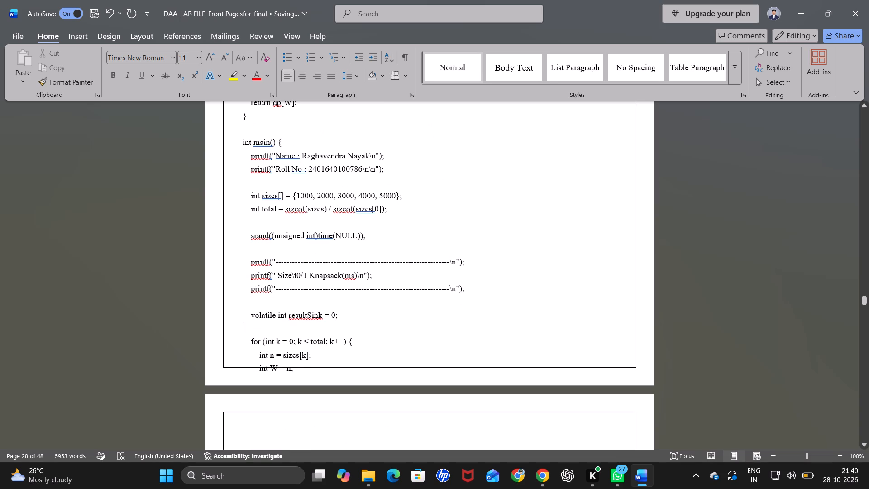
{"action": "key", "text": "Return"}
{"action": "key", "text": "Return"}
{"action": "key", "text": "Return"}
Delete the blank lines above Experiment No. 7(I)'s "Output :" label so it sits at the top of its page.
{"action": "scroll", "coordinate": [258, 328], "scroll_direction": "down", "scroll_amount": 2}
{"action": "scroll", "coordinate": [268, 327], "scroll_direction": "up", "scroll_amount": 1}
{"action": "scroll", "coordinate": [268, 327], "scroll_direction": "down", "scroll_amount": 2}
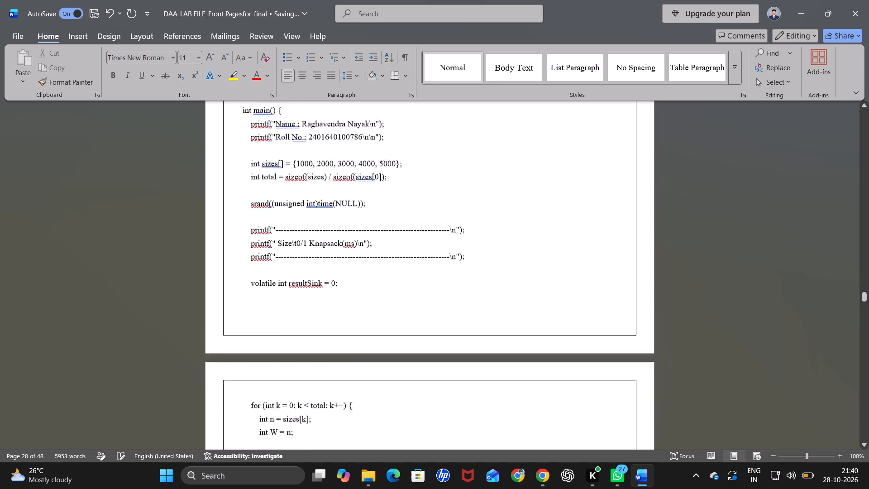
{"action": "scroll", "coordinate": [268, 327], "scroll_direction": "down", "scroll_amount": 3}
{"action": "scroll", "coordinate": [269, 326], "scroll_direction": "up", "scroll_amount": 1}
{"action": "scroll", "coordinate": [270, 325], "scroll_direction": "down", "scroll_amount": 11}
{"action": "scroll", "coordinate": [288, 357], "scroll_direction": "down", "scroll_amount": 7}
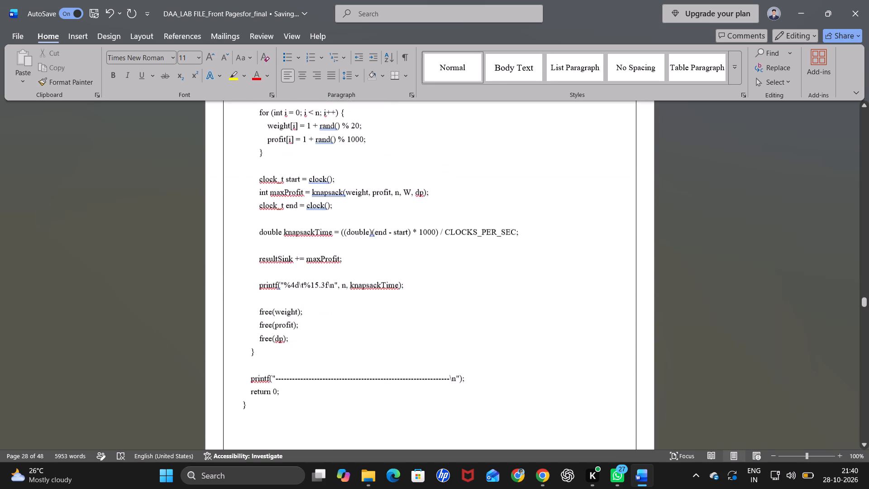
{"action": "scroll", "coordinate": [295, 364], "scroll_direction": "down", "scroll_amount": 9}
{"action": "left_click", "coordinate": [247, 278]}
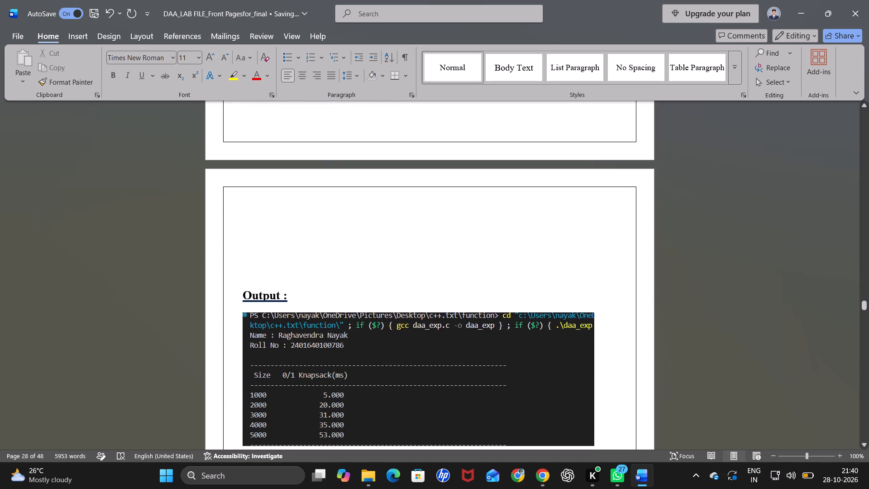
{"action": "key", "text": "BackSpace"}
{"action": "key", "text": "BackSpace"}
{"action": "key", "text": "BackSpace"}
{"action": "key", "text": "BackSpace"}
{"action": "key", "text": "BackSpace"}
{"action": "key", "text": "BackSpace"}
{"action": "key", "text": "BackSpace"}
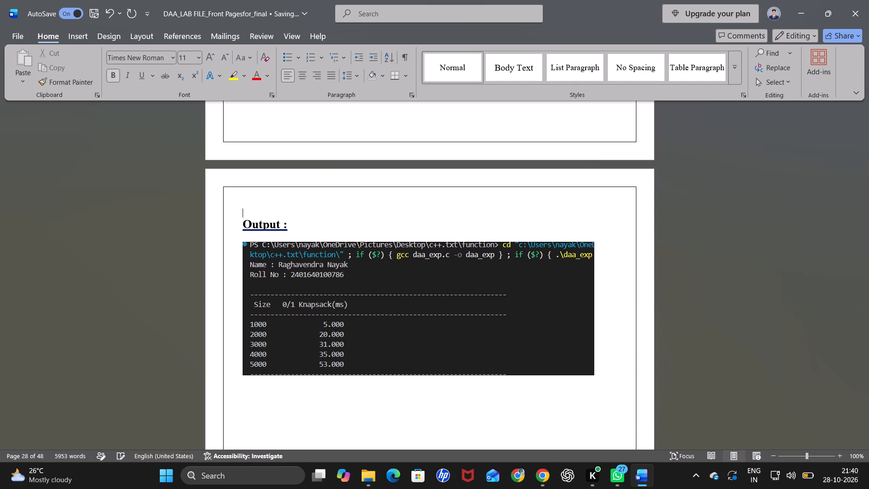
{"action": "key", "text": "BackSpace"}
Insert two blank lines above the Experiment No. 7(II) heading so it starts at the top of the next page.
{"action": "scroll", "coordinate": [247, 279], "scroll_direction": "down", "scroll_amount": 3}
{"action": "scroll", "coordinate": [286, 309], "scroll_direction": "down", "scroll_amount": 6}
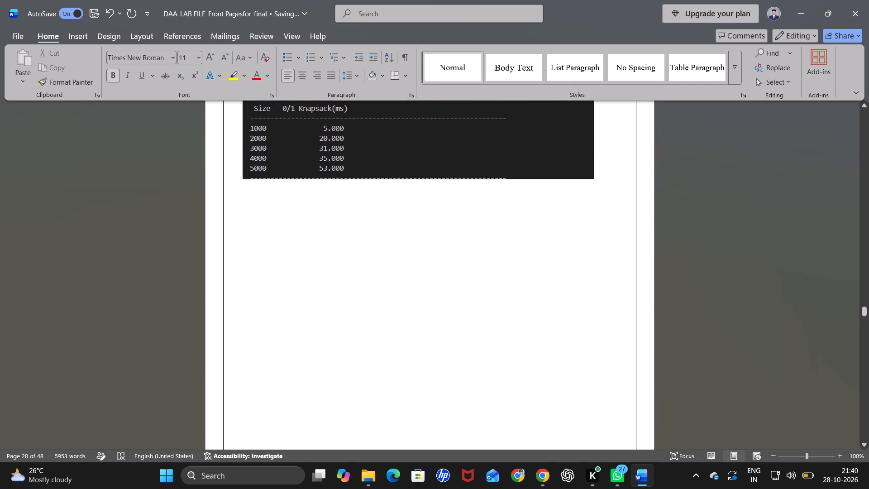
{"action": "scroll", "coordinate": [287, 309], "scroll_direction": "down", "scroll_amount": 8}
{"action": "left_click", "coordinate": [392, 268]}
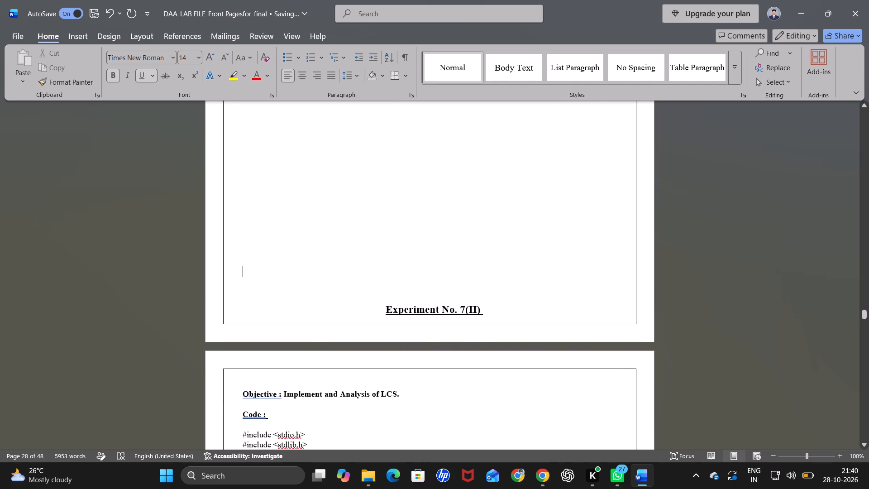
{"action": "key", "text": "Return"}
{"action": "key", "text": "Return"}
{"action": "scroll", "coordinate": [392, 268], "scroll_direction": "down", "scroll_amount": 7}
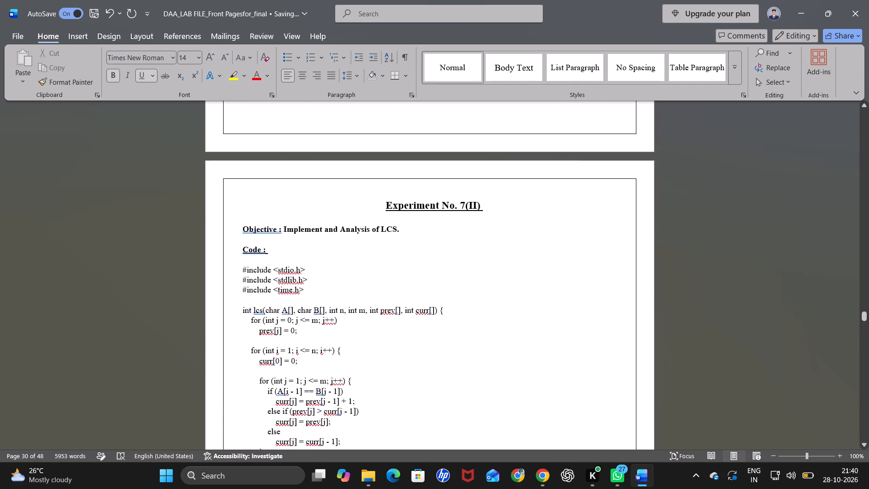
Underline the "Objective :" label under the Experiment No. 7(II) heading and set its font size to 16.
{"action": "left_click_drag", "start_coordinate": [239, 229], "coordinate": [280, 228]}
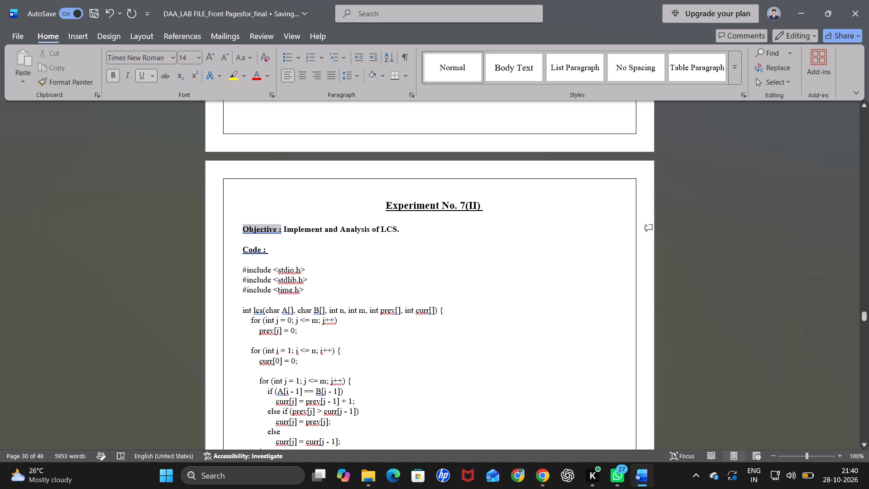
{"action": "left_click_drag", "start_coordinate": [280, 228], "coordinate": [282, 230]}
{"action": "left_click", "coordinate": [319, 209]}
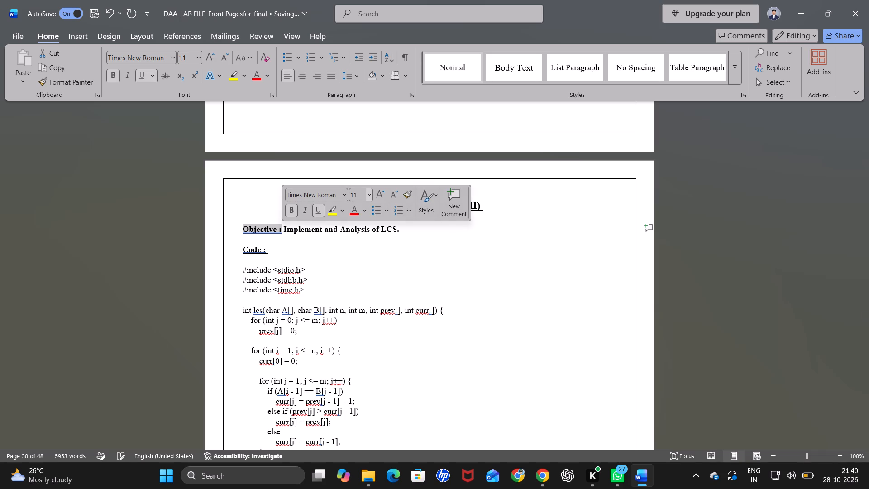
{"action": "left_click", "coordinate": [353, 195]}
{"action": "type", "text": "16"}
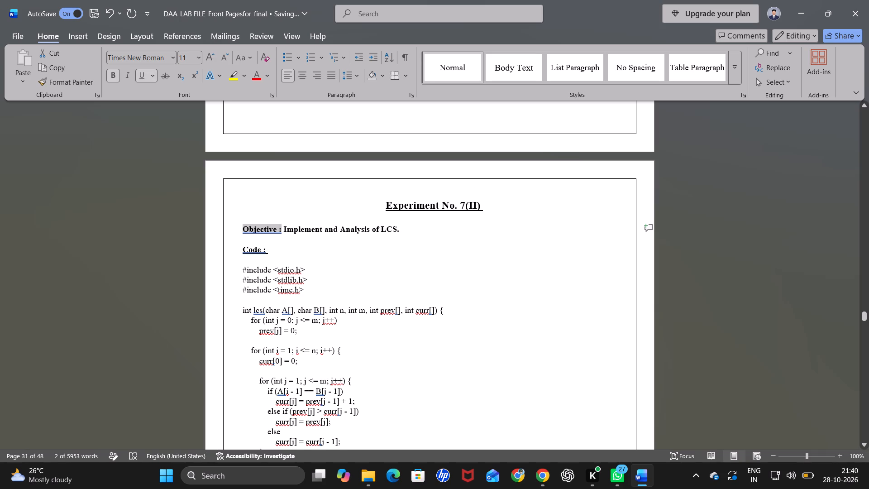
{"action": "left_click", "coordinate": [351, 250]}
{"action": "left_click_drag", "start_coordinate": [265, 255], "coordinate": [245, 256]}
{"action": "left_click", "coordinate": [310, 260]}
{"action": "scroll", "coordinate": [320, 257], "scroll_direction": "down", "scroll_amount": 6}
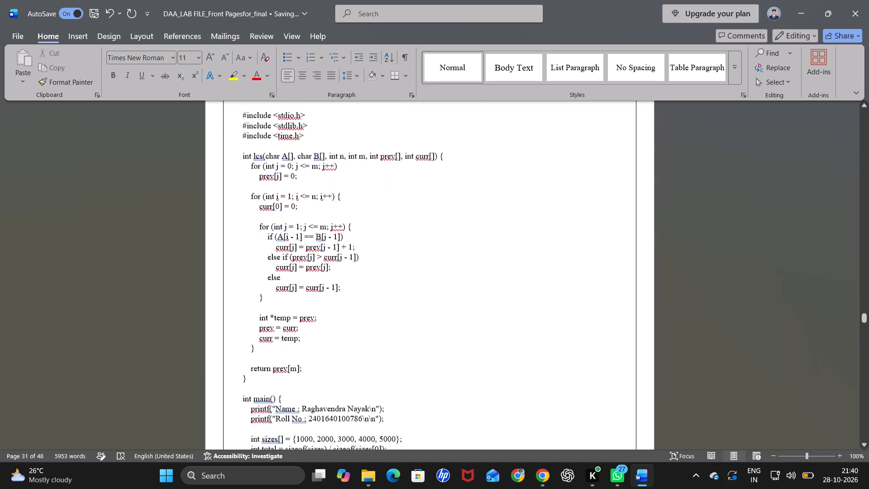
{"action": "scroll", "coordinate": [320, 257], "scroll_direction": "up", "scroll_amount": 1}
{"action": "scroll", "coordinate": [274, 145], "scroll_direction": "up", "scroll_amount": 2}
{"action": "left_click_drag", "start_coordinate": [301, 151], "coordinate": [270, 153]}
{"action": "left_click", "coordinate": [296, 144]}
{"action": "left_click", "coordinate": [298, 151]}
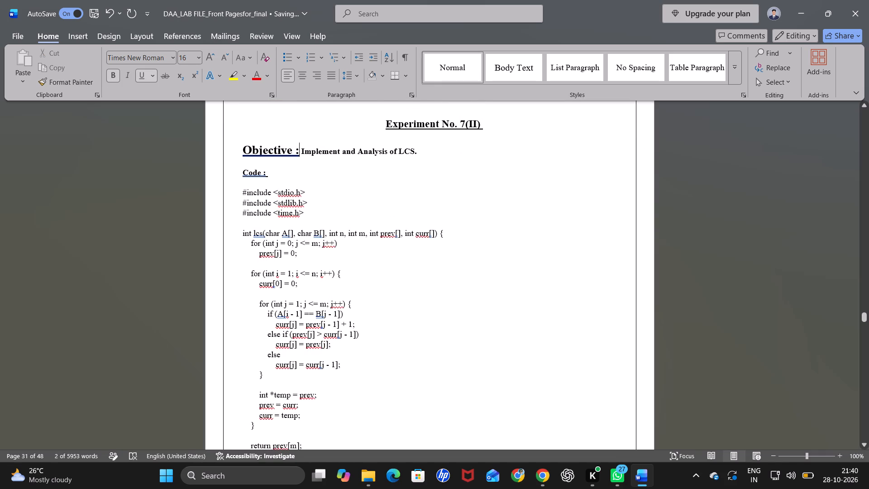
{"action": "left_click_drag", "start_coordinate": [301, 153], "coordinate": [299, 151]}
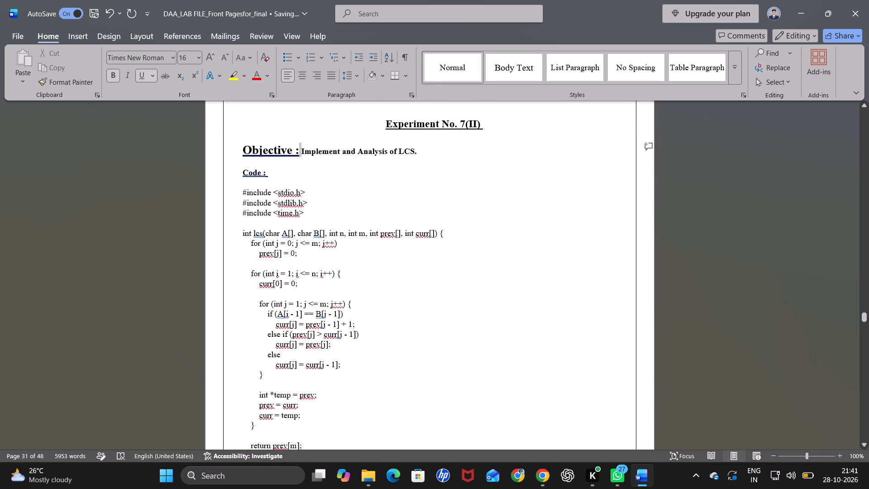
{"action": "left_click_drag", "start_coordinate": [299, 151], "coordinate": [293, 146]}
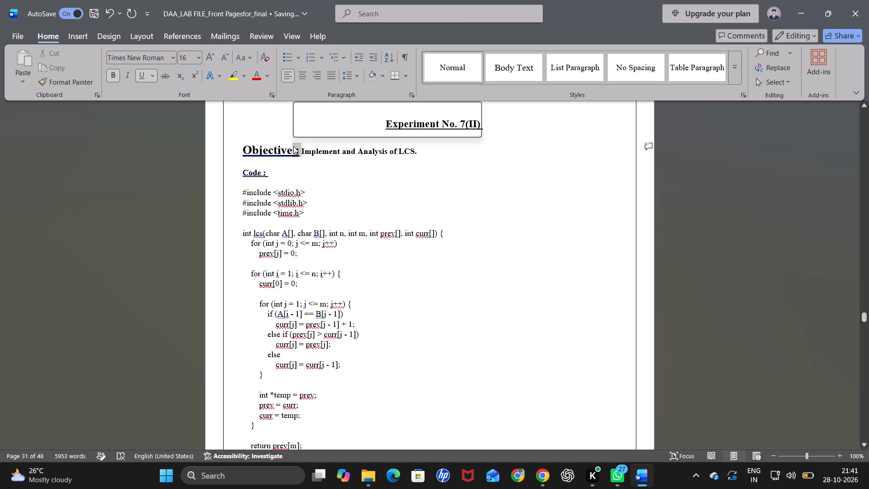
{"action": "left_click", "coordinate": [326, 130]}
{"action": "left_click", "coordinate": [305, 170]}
Underline the "Objective :" label under the Experiment No. 8(I) heading and set its font size to 16.
{"action": "scroll", "coordinate": [305, 170], "scroll_direction": "down", "scroll_amount": 8}
{"action": "scroll", "coordinate": [317, 224], "scroll_direction": "down", "scroll_amount": 9}
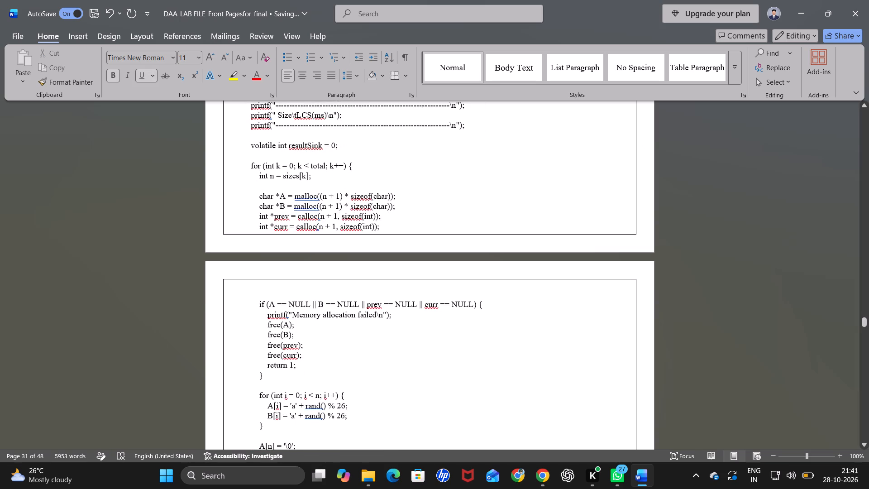
{"action": "scroll", "coordinate": [365, 241], "scroll_direction": "down", "scroll_amount": 14}
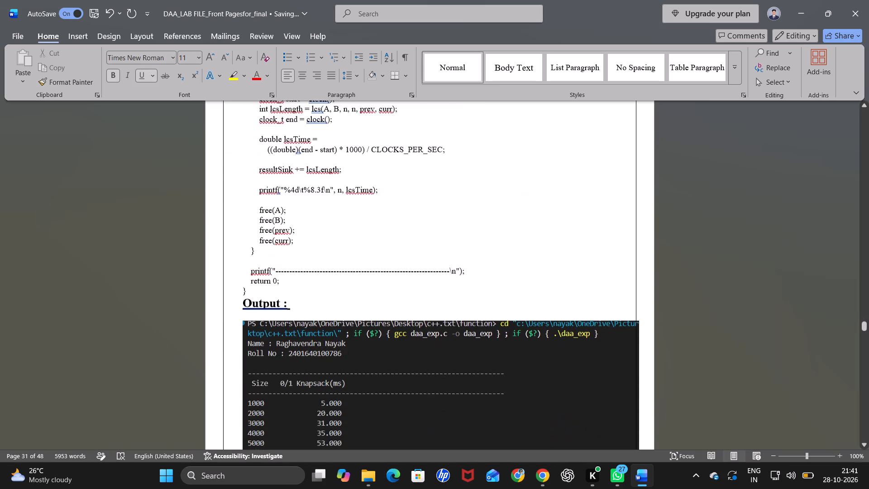
{"action": "scroll", "coordinate": [374, 247], "scroll_direction": "down", "scroll_amount": 11}
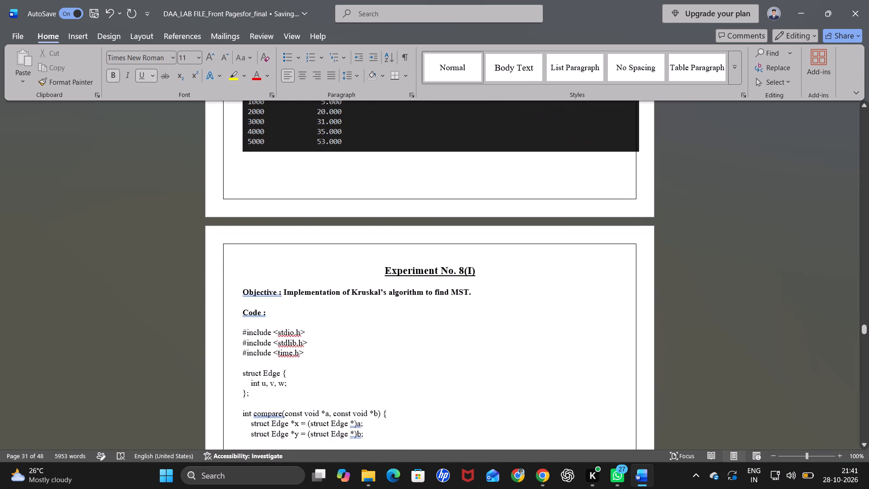
{"action": "left_click_drag", "start_coordinate": [243, 290], "coordinate": [280, 291]}
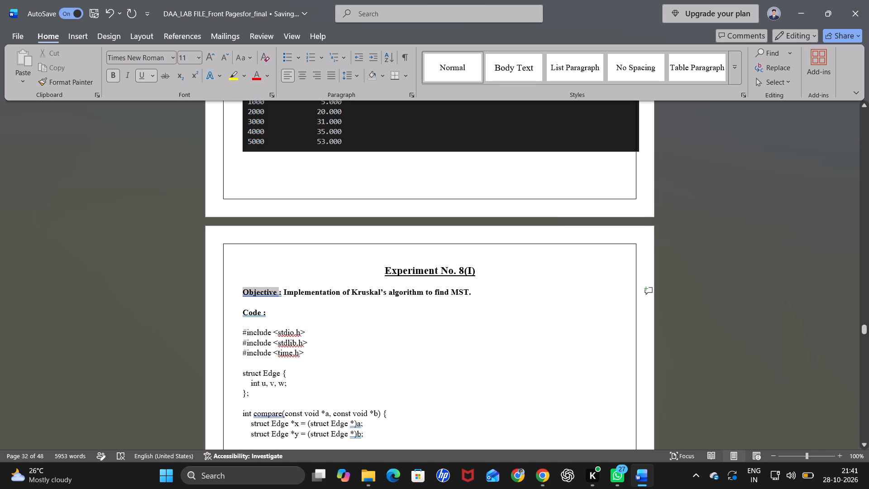
{"action": "left_click_drag", "start_coordinate": [280, 291], "coordinate": [282, 292]}
{"action": "left_click", "coordinate": [315, 271]}
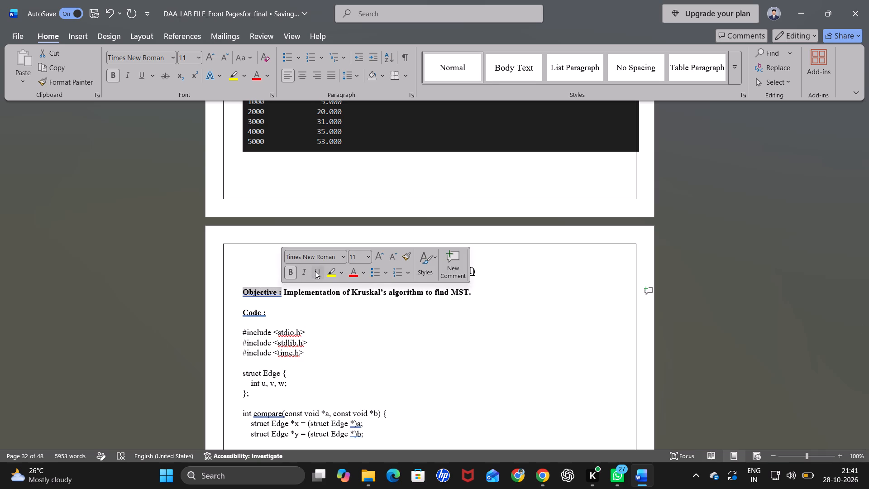
{"action": "left_click", "coordinate": [353, 258]}
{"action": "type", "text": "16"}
{"action": "left_click", "coordinate": [332, 325]}
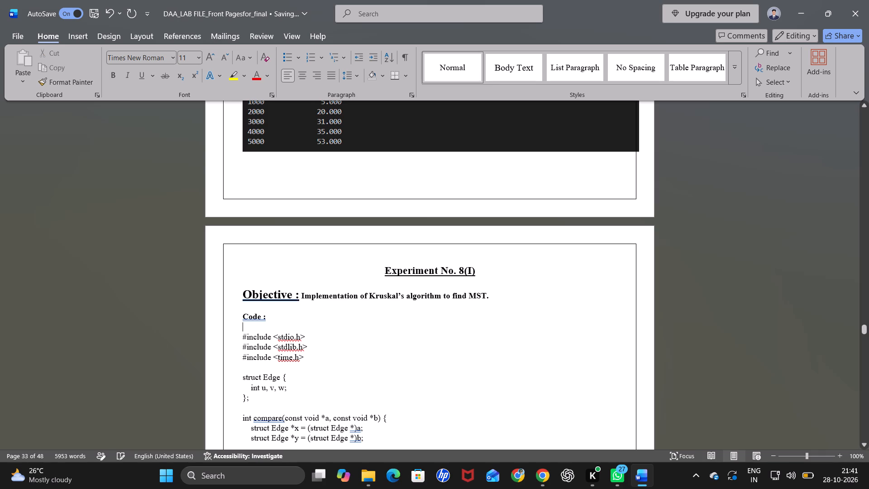
Set the "Code :" label under the Experiment No. 8(I) heading to font size 12 and underline it.
{"action": "left_click_drag", "start_coordinate": [265, 317], "coordinate": [248, 316]}
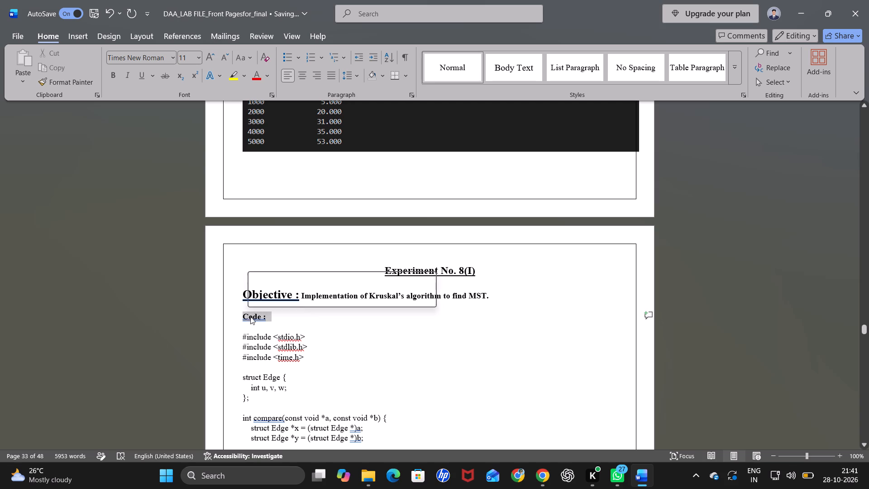
{"action": "left_click", "coordinate": [259, 317]}
{"action": "left_click_drag", "start_coordinate": [243, 316], "coordinate": [267, 318]}
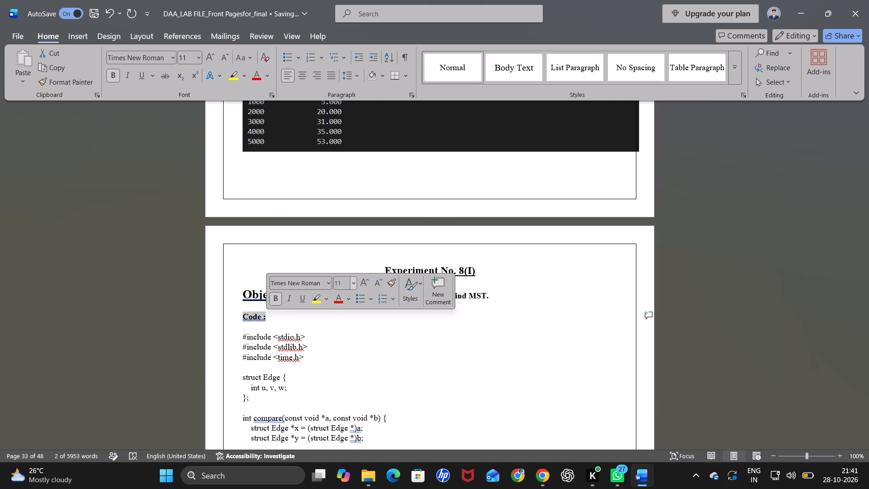
{"action": "left_click", "coordinate": [342, 283]}
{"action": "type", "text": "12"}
{"action": "left_click", "coordinate": [299, 298]}
{"action": "left_click", "coordinate": [299, 326]}
Underline the "Objective :" label under the Experiment No. 8(II) heading and set its font size to 16.
{"action": "scroll", "coordinate": [309, 323], "scroll_direction": "down", "scroll_amount": 10}
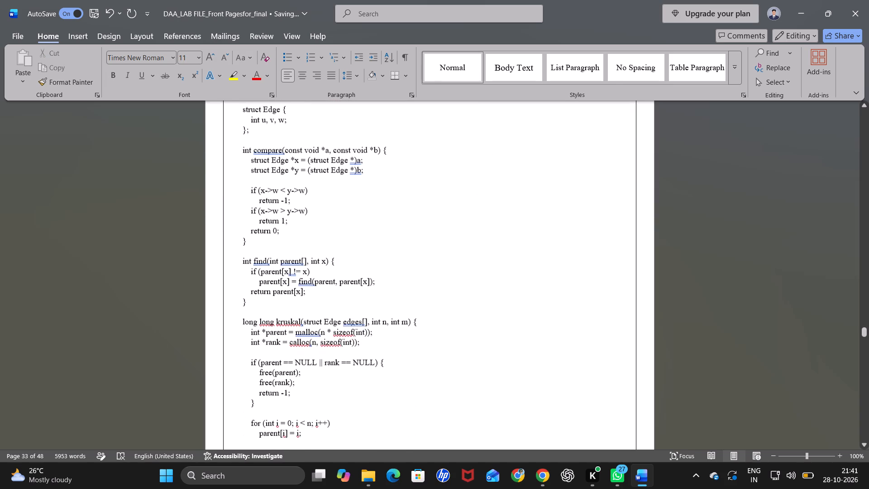
{"action": "scroll", "coordinate": [309, 322], "scroll_direction": "down", "scroll_amount": 17}
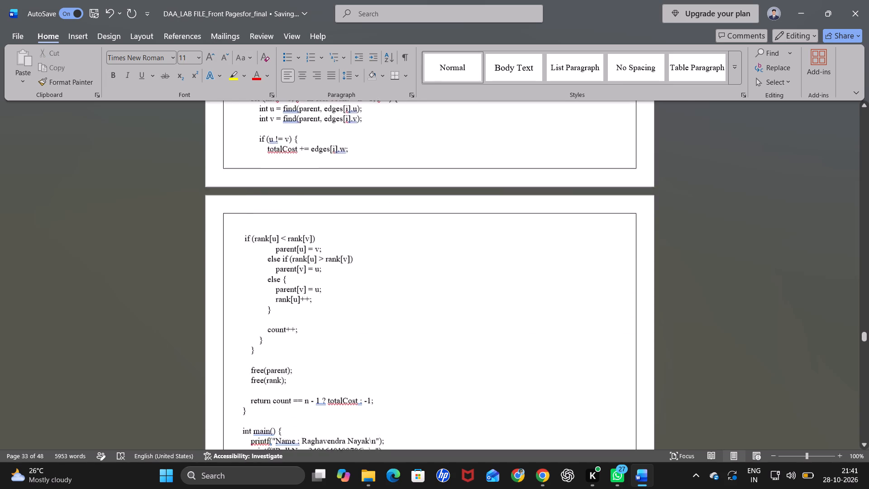
{"action": "scroll", "coordinate": [308, 341], "scroll_direction": "down", "scroll_amount": 12}
{"action": "scroll", "coordinate": [308, 340], "scroll_direction": "up", "scroll_amount": 1}
{"action": "scroll", "coordinate": [308, 340], "scroll_direction": "down", "scroll_amount": 2}
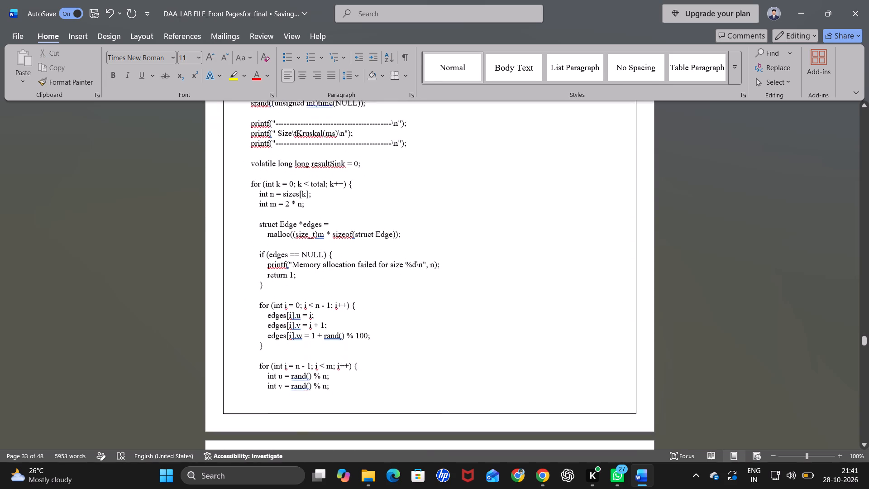
{"action": "scroll", "coordinate": [308, 340], "scroll_direction": "down", "scroll_amount": 12}
{"action": "scroll", "coordinate": [303, 335], "scroll_direction": "up", "scroll_amount": 1}
{"action": "scroll", "coordinate": [303, 335], "scroll_direction": "down", "scroll_amount": 12}
{"action": "scroll", "coordinate": [303, 330], "scroll_direction": "up", "scroll_amount": 1}
{"action": "scroll", "coordinate": [303, 330], "scroll_direction": "down", "scroll_amount": 10}
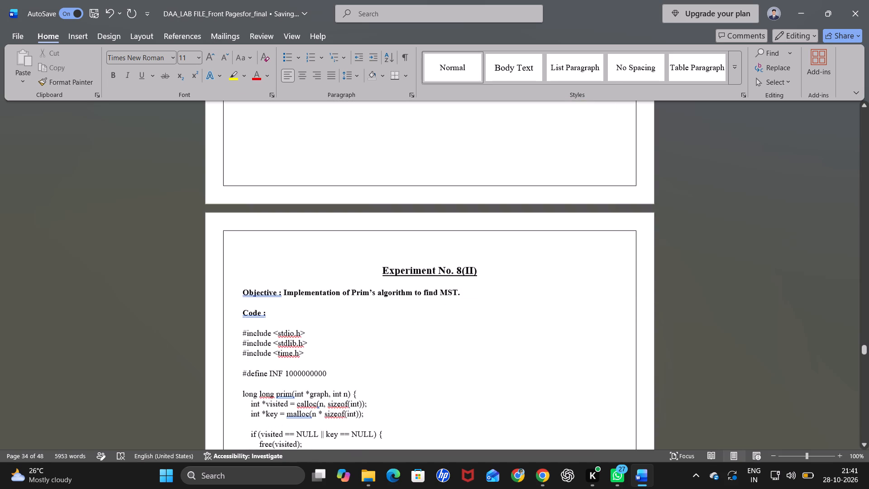
{"action": "left_click_drag", "start_coordinate": [242, 282], "coordinate": [284, 281]}
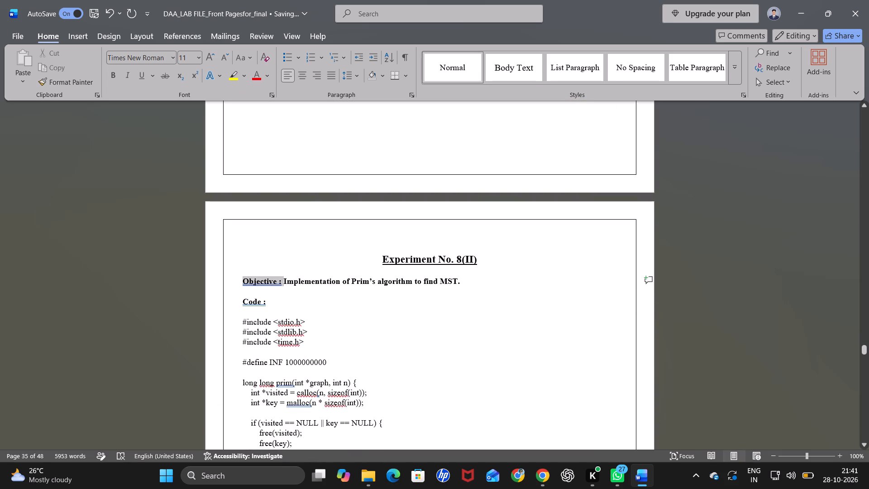
{"action": "left_click_drag", "start_coordinate": [284, 281], "coordinate": [282, 279]}
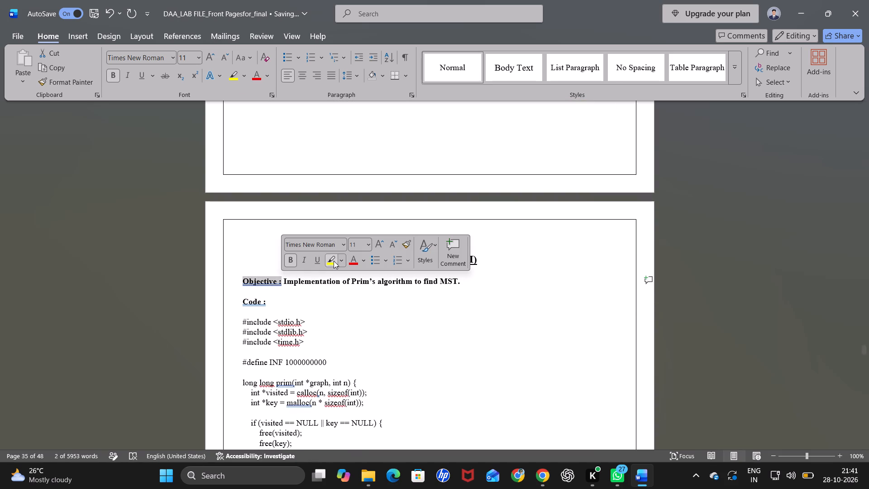
{"action": "left_click", "coordinate": [322, 260]}
{"action": "left_click", "coordinate": [352, 245]}
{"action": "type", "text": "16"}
{"action": "left_click", "coordinate": [342, 322]}
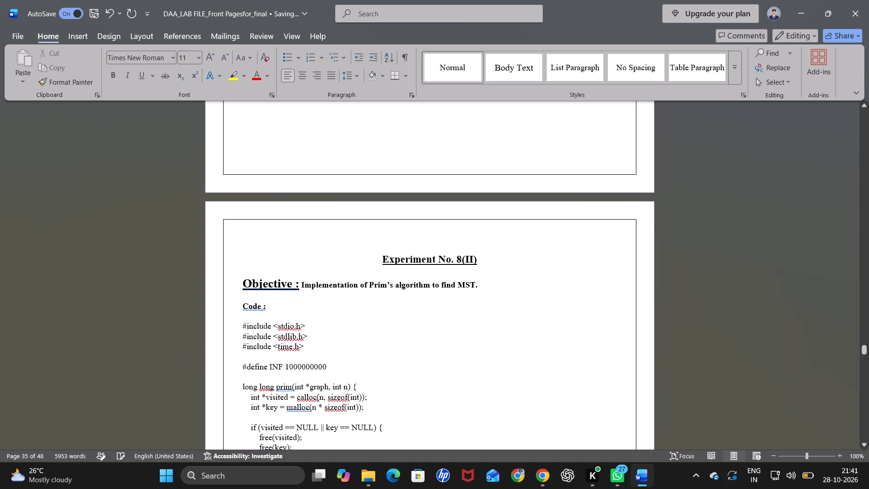
Underline the "Code :" label under the Experiment No. 8(II) heading and set its font size to 12.
{"action": "left_click_drag", "start_coordinate": [239, 307], "coordinate": [267, 305]}
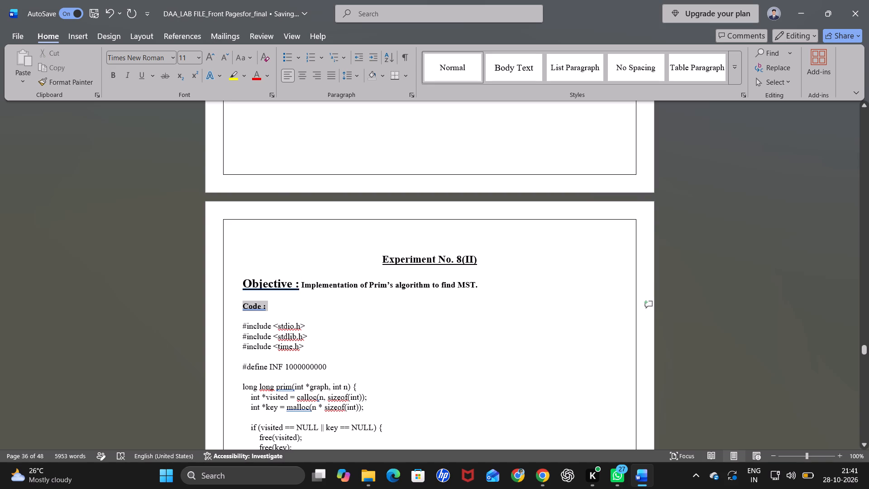
{"action": "left_click_drag", "start_coordinate": [267, 305], "coordinate": [266, 304]}
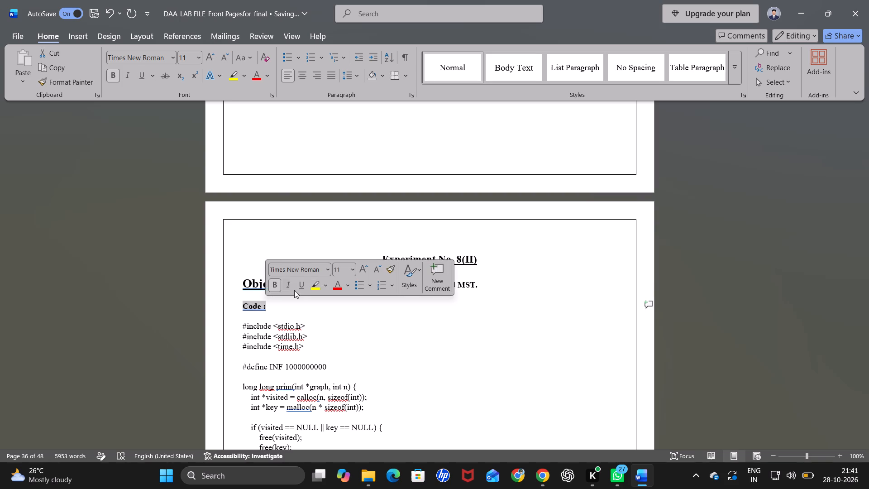
{"action": "left_click", "coordinate": [294, 290]}
{"action": "left_click", "coordinate": [298, 289]}
{"action": "left_click", "coordinate": [289, 287]}
{"action": "left_click", "coordinate": [309, 308]}
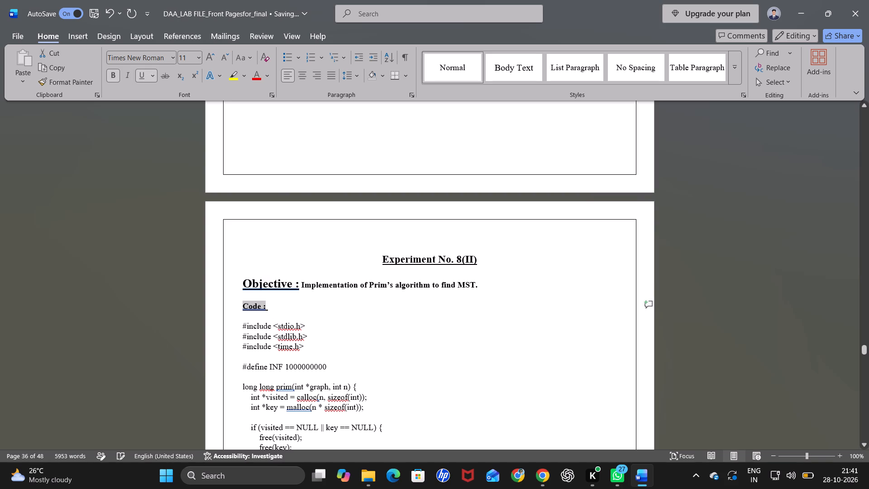
{"action": "scroll", "coordinate": [341, 297], "scroll_direction": "down", "scroll_amount": 7}
{"action": "scroll", "coordinate": [349, 280], "scroll_direction": "up", "scroll_amount": 1}
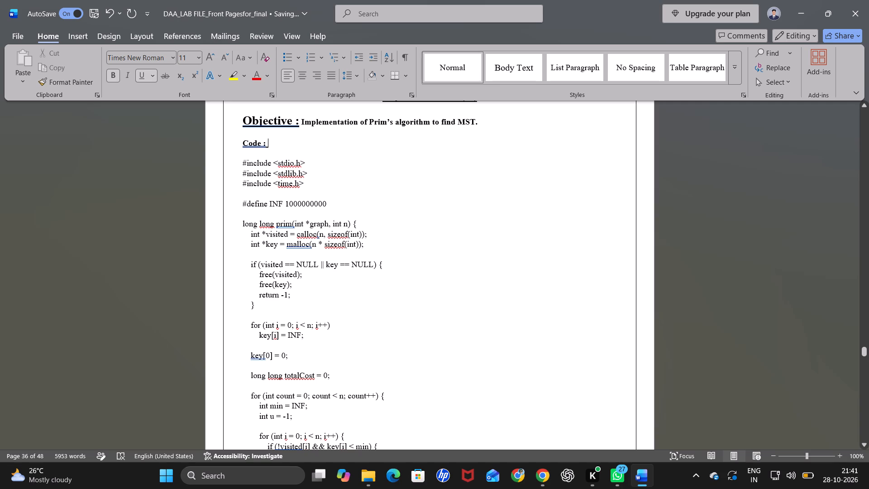
{"action": "left_click", "coordinate": [265, 146]}
{"action": "left_click_drag", "start_coordinate": [265, 146], "coordinate": [262, 142]}
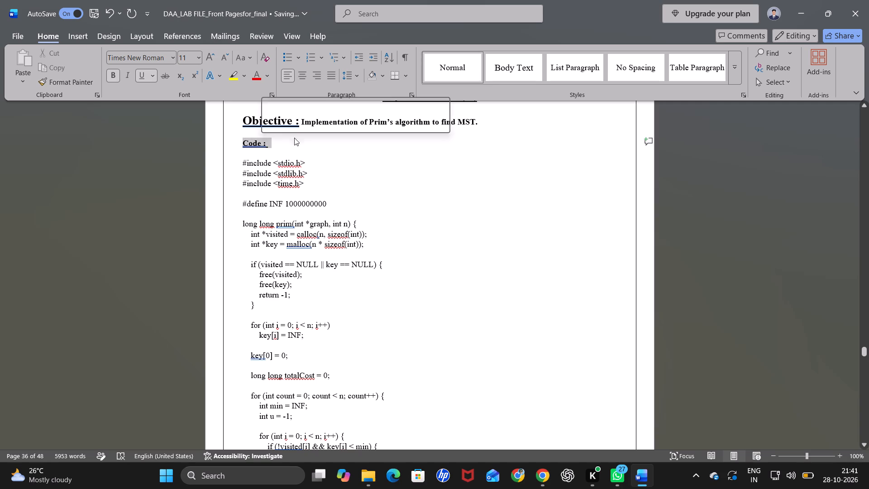
{"action": "left_click", "coordinate": [343, 107]}
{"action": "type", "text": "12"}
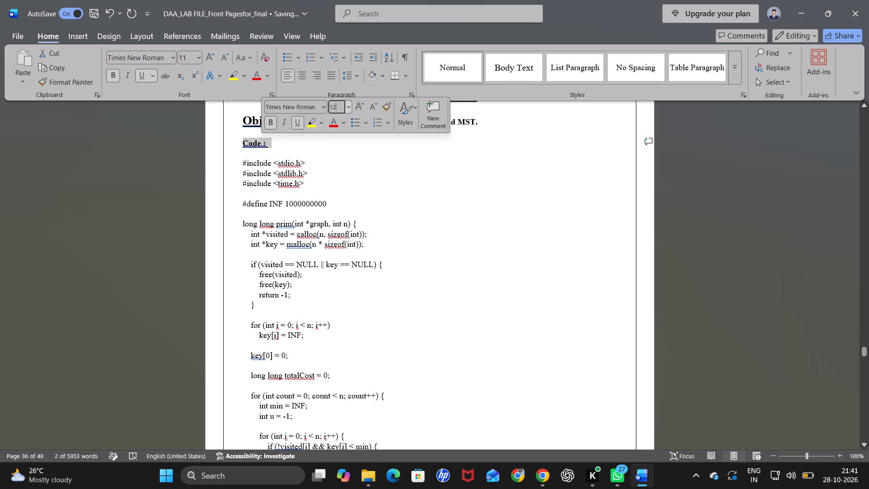
{"action": "left_click", "coordinate": [315, 171]}
Check the page breaks and spacing of Experiment No. 8(II)'s code and output through to the Experiment No. 9(I) heading.
{"action": "scroll", "coordinate": [315, 172], "scroll_direction": "down", "scroll_amount": 6}
{"action": "scroll", "coordinate": [351, 258], "scroll_direction": "down", "scroll_amount": 4}
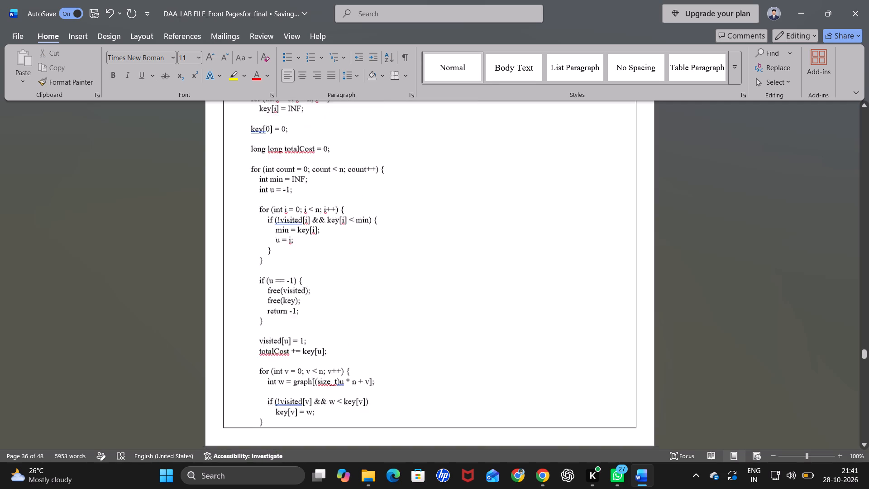
{"action": "scroll", "coordinate": [351, 258], "scroll_direction": "down", "scroll_amount": 4}
{"action": "scroll", "coordinate": [301, 278], "scroll_direction": "down", "scroll_amount": 9}
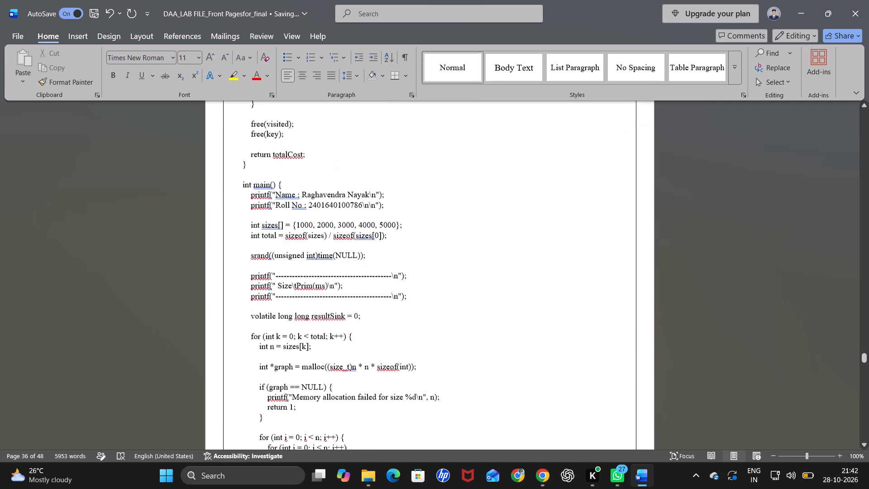
{"action": "scroll", "coordinate": [308, 289], "scroll_direction": "down", "scroll_amount": 12}
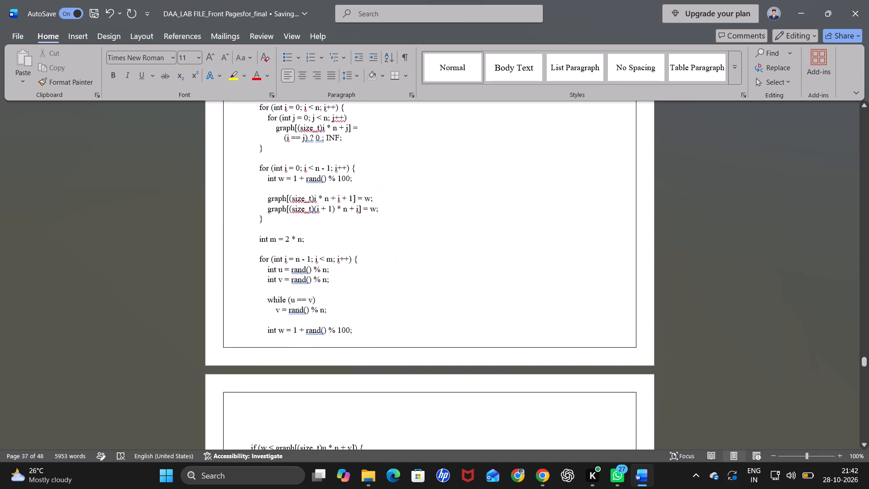
{"action": "scroll", "coordinate": [309, 290], "scroll_direction": "down", "scroll_amount": 18}
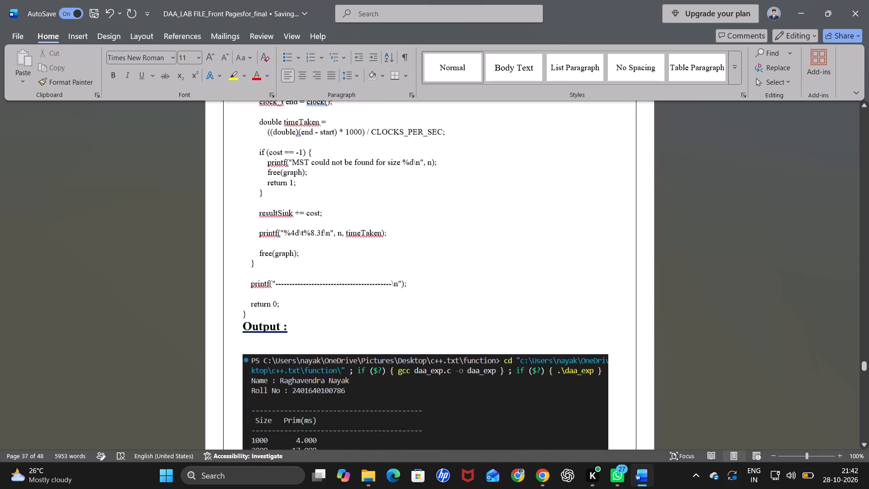
{"action": "scroll", "coordinate": [310, 288], "scroll_direction": "down", "scroll_amount": 3}
{"action": "scroll", "coordinate": [310, 288], "scroll_direction": "up", "scroll_amount": 1}
{"action": "scroll", "coordinate": [310, 288], "scroll_direction": "down", "scroll_amount": 7}
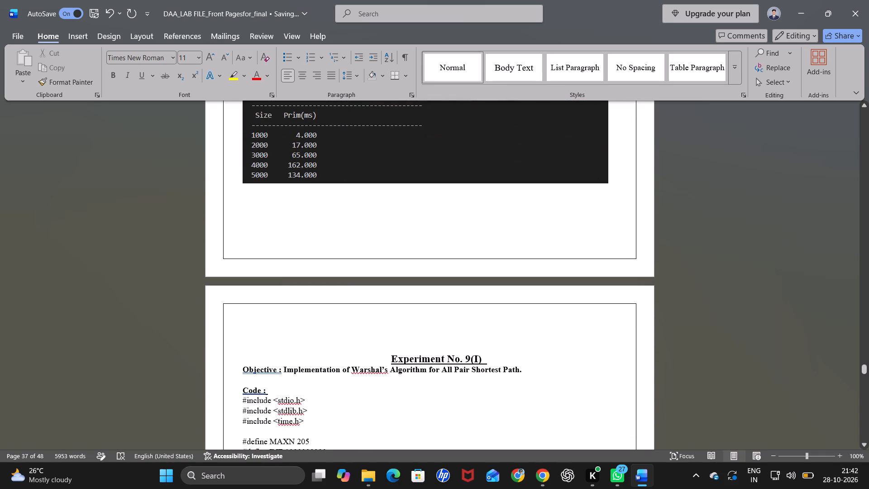
Set the "Objective :" label under the Experiment No. 9(I) heading to font size 16 with an underline.
{"action": "left_click_drag", "start_coordinate": [243, 369], "coordinate": [282, 371]}
{"action": "left_click", "coordinate": [361, 333]}
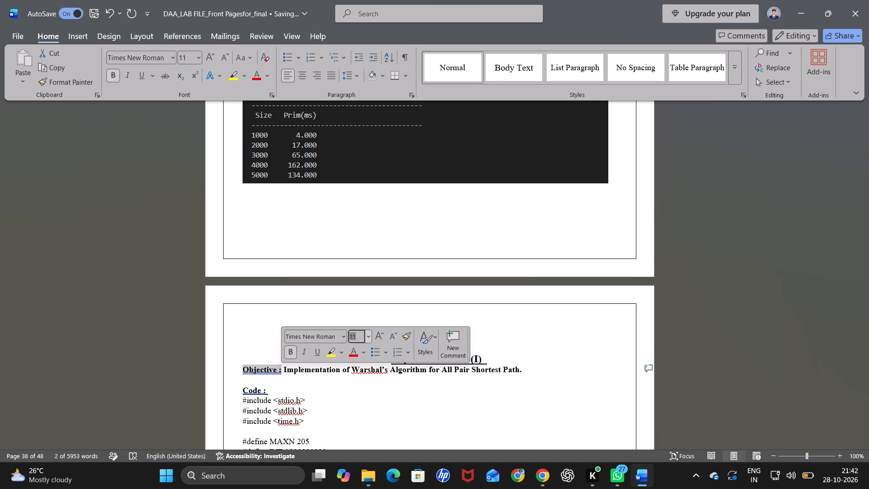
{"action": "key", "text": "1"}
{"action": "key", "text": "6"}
{"action": "left_click", "coordinate": [317, 351]}
{"action": "left_click", "coordinate": [317, 376]}
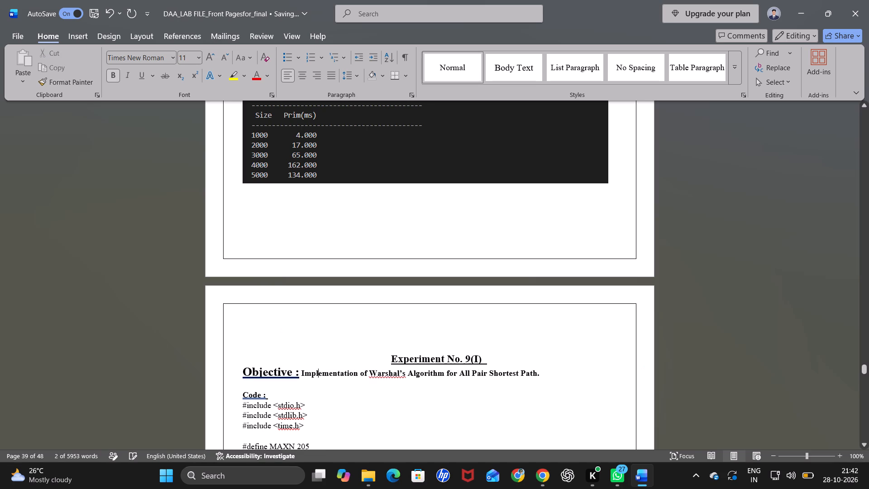
Check the page breaks and spacing of Experiment No. 9(I)'s code through to its "Output :" label.
{"action": "scroll", "coordinate": [258, 377], "scroll_direction": "down", "scroll_amount": 4}
{"action": "scroll", "coordinate": [269, 336], "scroll_direction": "down", "scroll_amount": 9}
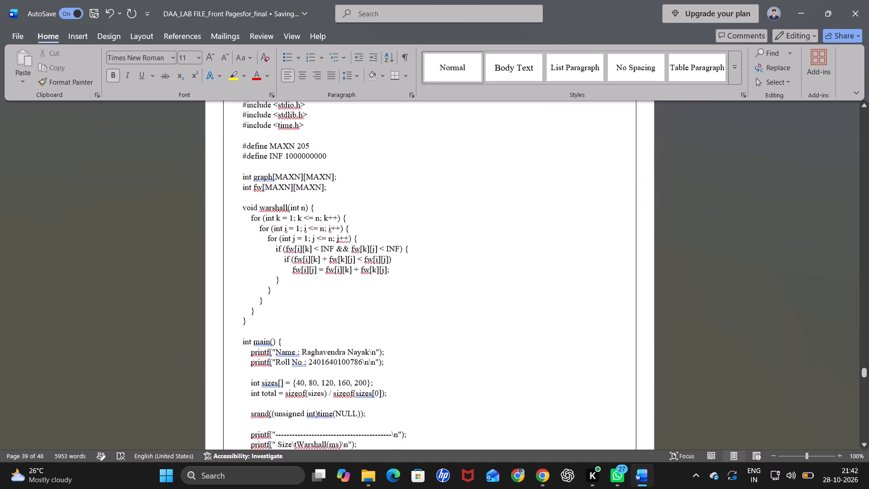
{"action": "scroll", "coordinate": [297, 321], "scroll_direction": "down", "scroll_amount": 17}
{"action": "scroll", "coordinate": [299, 320], "scroll_direction": "up", "scroll_amount": 1}
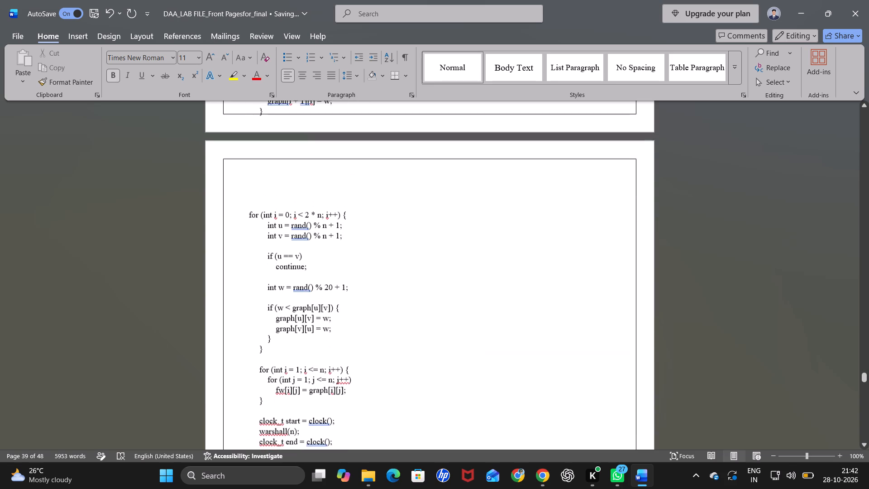
{"action": "scroll", "coordinate": [277, 238], "scroll_direction": "down", "scroll_amount": 3}
{"action": "scroll", "coordinate": [277, 238], "scroll_direction": "up", "scroll_amount": 1}
{"action": "scroll", "coordinate": [277, 238], "scroll_direction": "down", "scroll_amount": 6}
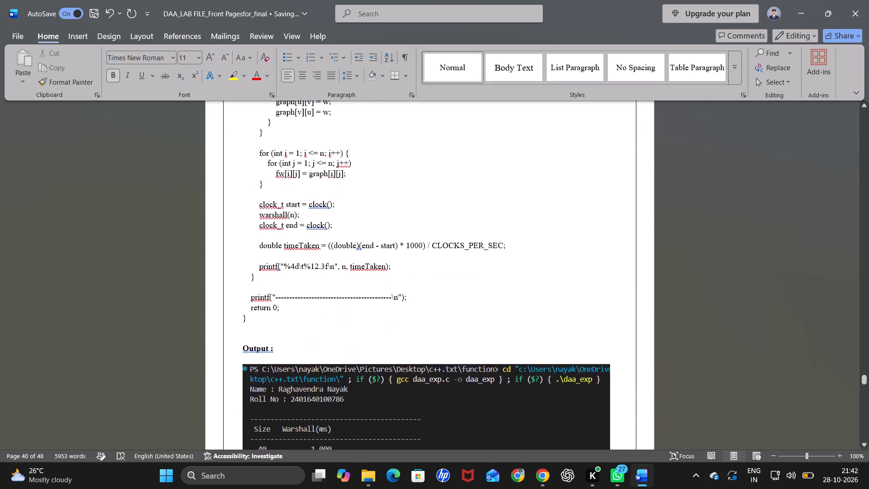
Set Experiment No. 9(I)'s "Output :" label to font size 16 with an underline.
{"action": "left_click_drag", "start_coordinate": [243, 346], "coordinate": [272, 350]}
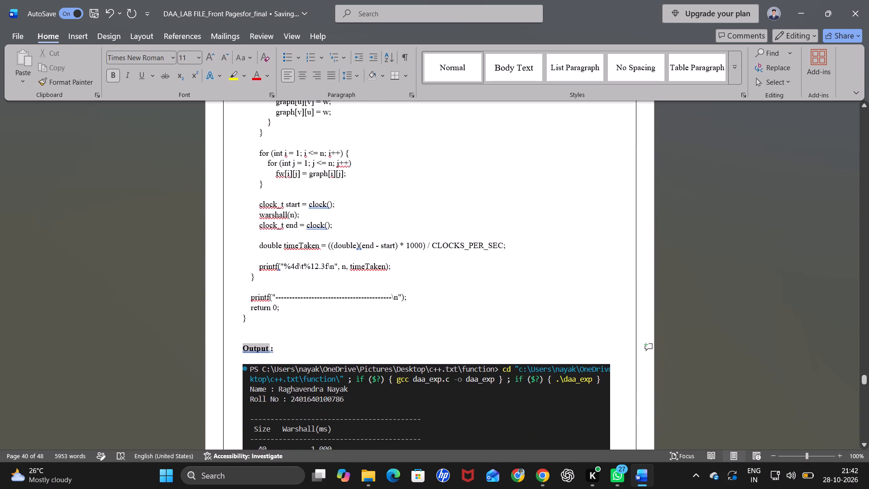
{"action": "left_click_drag", "start_coordinate": [272, 350], "coordinate": [272, 351]}
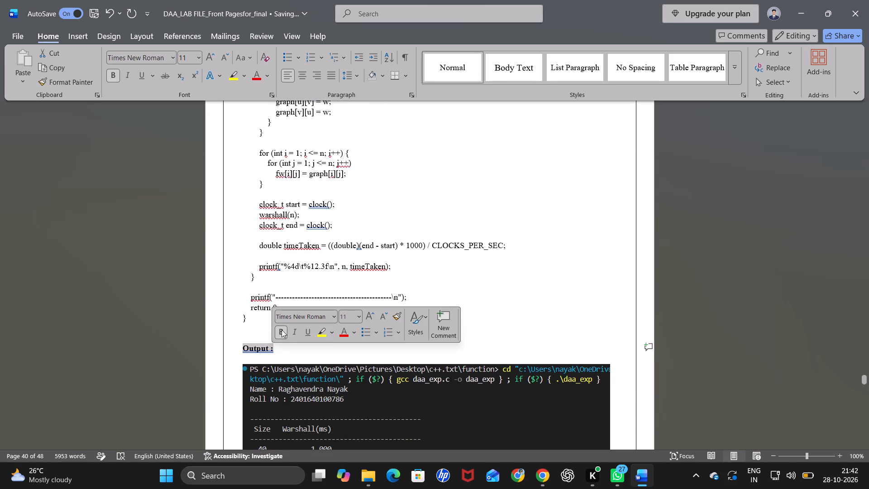
{"action": "left_click", "coordinate": [350, 317]}
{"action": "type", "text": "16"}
{"action": "left_click", "coordinate": [306, 333]}
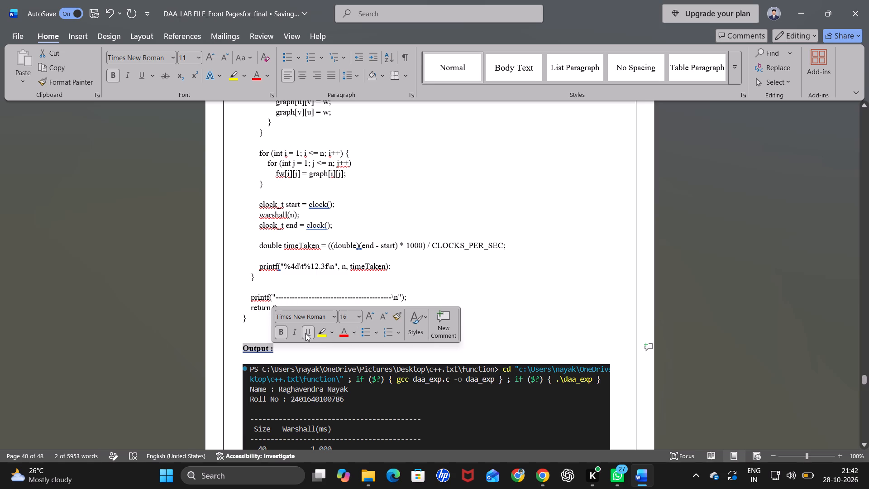
{"action": "left_click", "coordinate": [304, 348]}
Remove the extra blank line above the Experiment No. 9(II) heading, keeping the heading at the start of its own page.
{"action": "scroll", "coordinate": [347, 348], "scroll_direction": "down", "scroll_amount": 12}
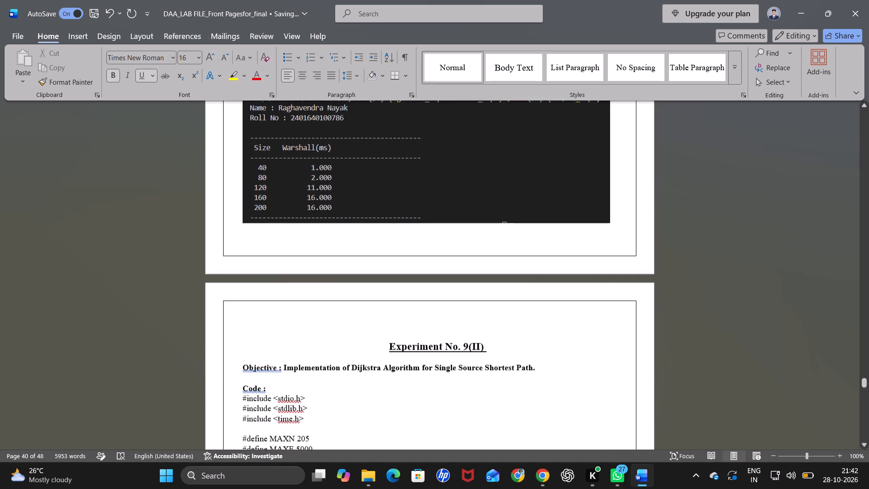
{"action": "scroll", "coordinate": [348, 348], "scroll_direction": "down", "scroll_amount": 2}
{"action": "left_click", "coordinate": [372, 230]}
{"action": "key", "text": "BackSpace"}
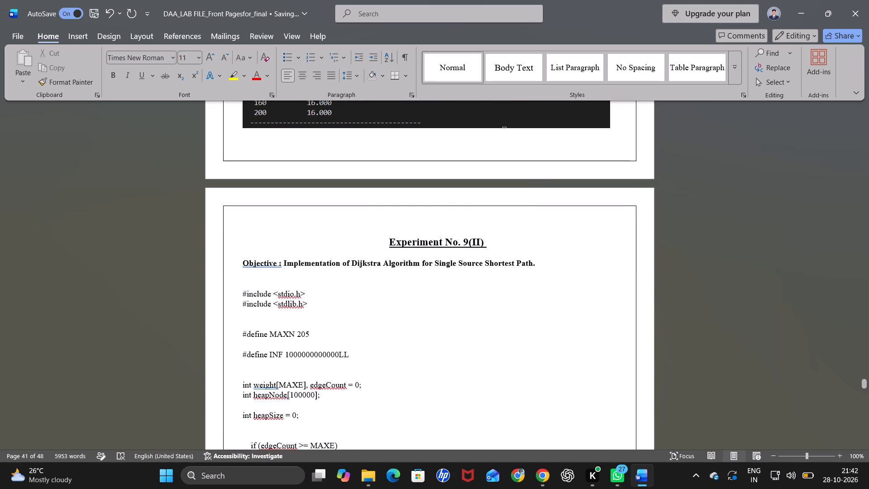
{"action": "key", "text": "BackSpace"}
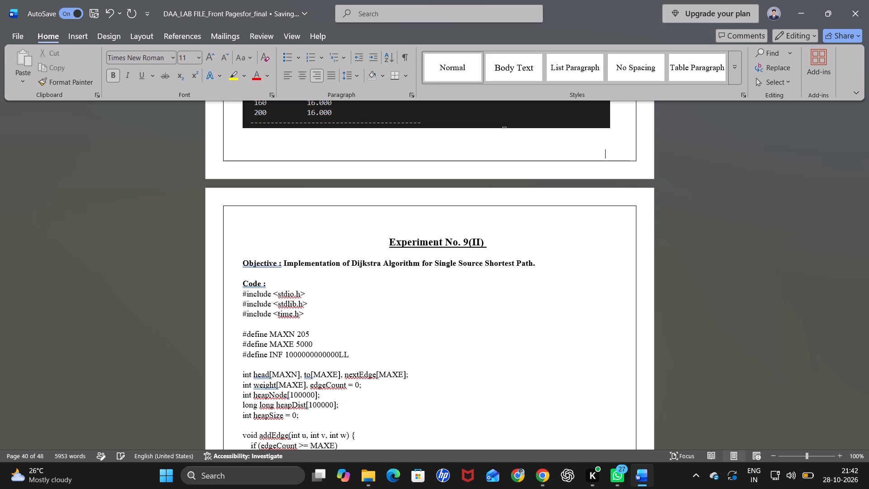
{"action": "left_click", "coordinate": [270, 230]}
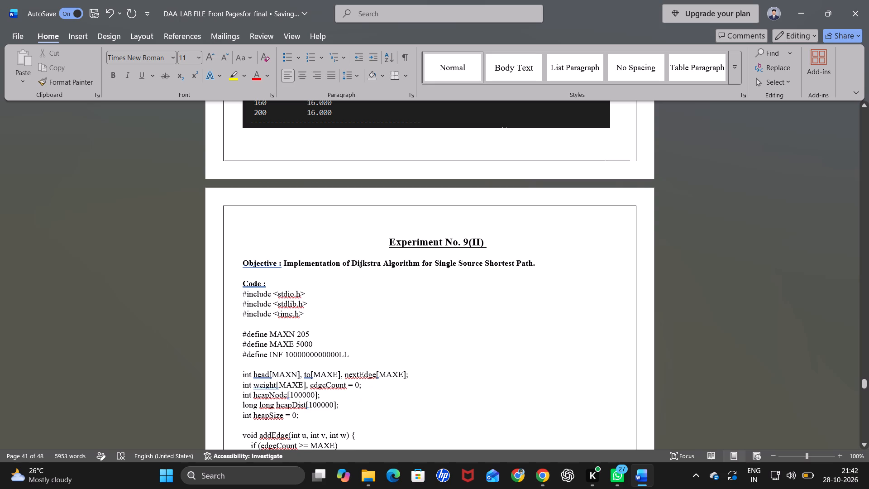
{"action": "key", "text": "BackSpace"}
{"action": "key", "text": "BackSpace"}
{"action": "key", "text": "Return"}
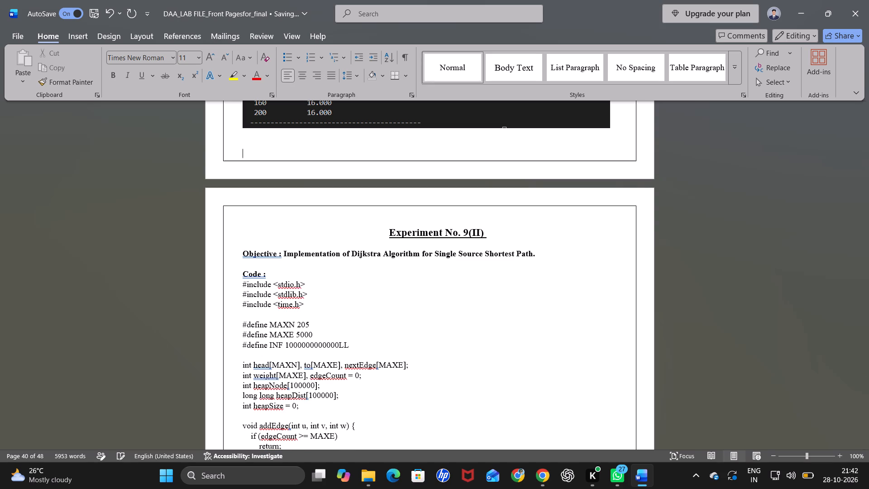
Set the "Objective :" label under the Experiment No. 9(II) heading to font size 16 with an underline.
{"action": "left_click", "coordinate": [237, 253]}
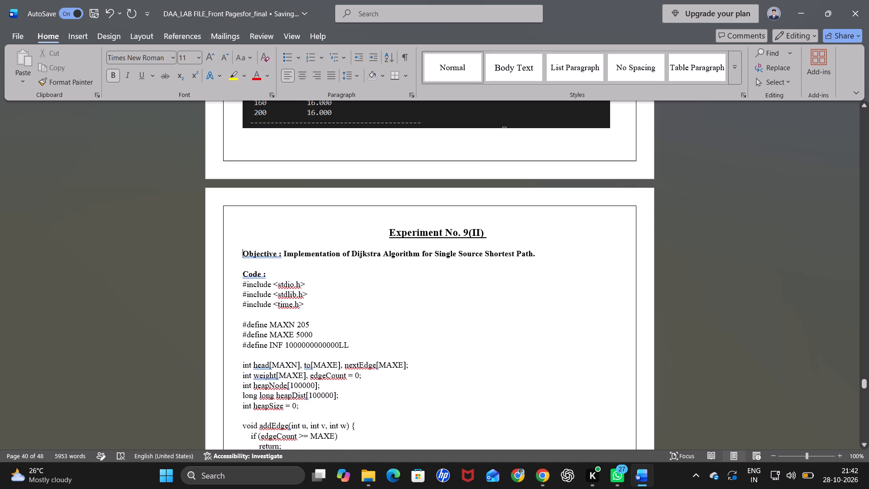
{"action": "left_click_drag", "start_coordinate": [241, 253], "coordinate": [279, 252]}
{"action": "left_click_drag", "start_coordinate": [279, 252], "coordinate": [281, 256]}
{"action": "left_click", "coordinate": [356, 222]}
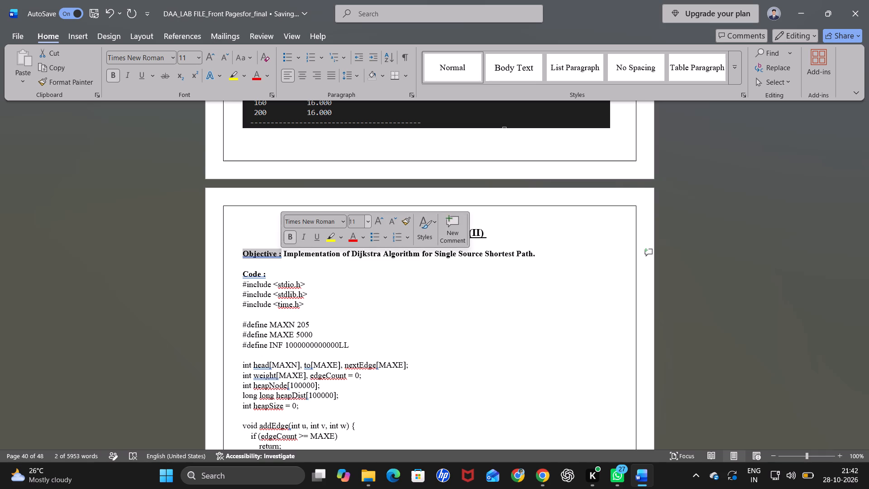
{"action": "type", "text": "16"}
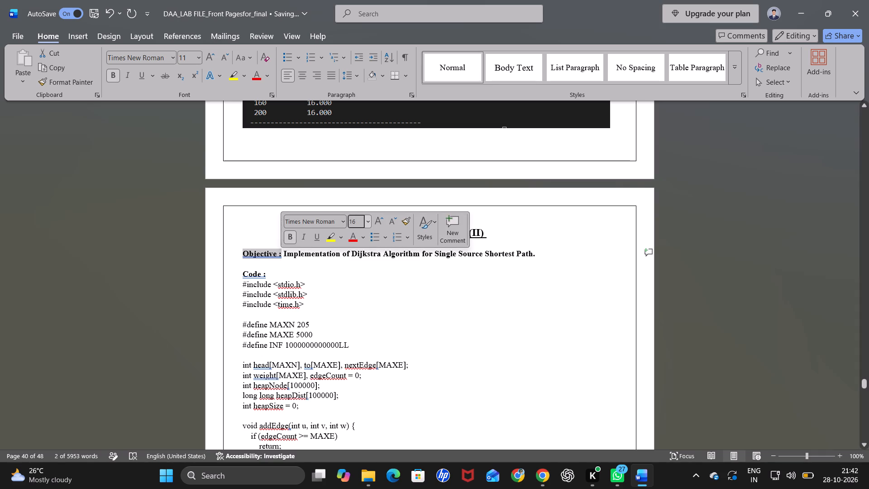
{"action": "left_click", "coordinate": [316, 240]}
{"action": "left_click", "coordinate": [327, 295]}
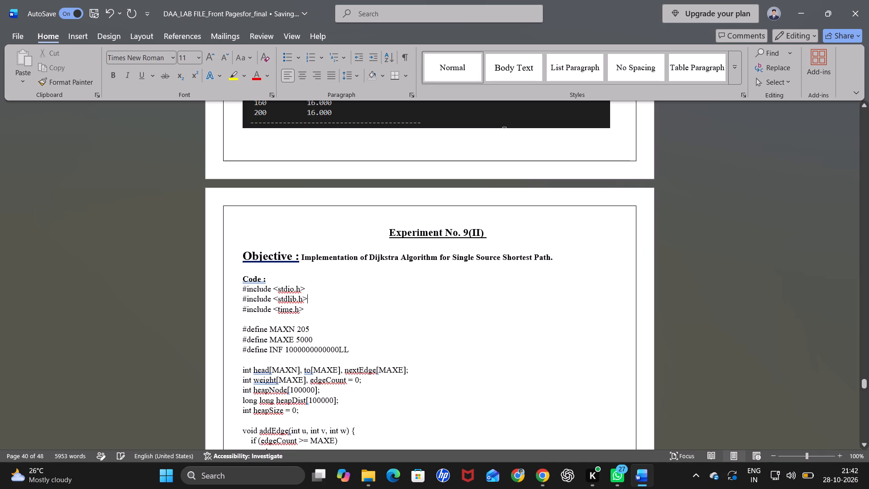
Set the "Code :" label under the Experiment No. 9(II) heading to font size 12.
{"action": "left_click_drag", "start_coordinate": [270, 280], "coordinate": [247, 280]}
{"action": "left_click", "coordinate": [267, 278]}
{"action": "left_click", "coordinate": [262, 278]}
{"action": "left_click_drag", "start_coordinate": [266, 278], "coordinate": [250, 278]}
{"action": "left_click", "coordinate": [329, 245]}
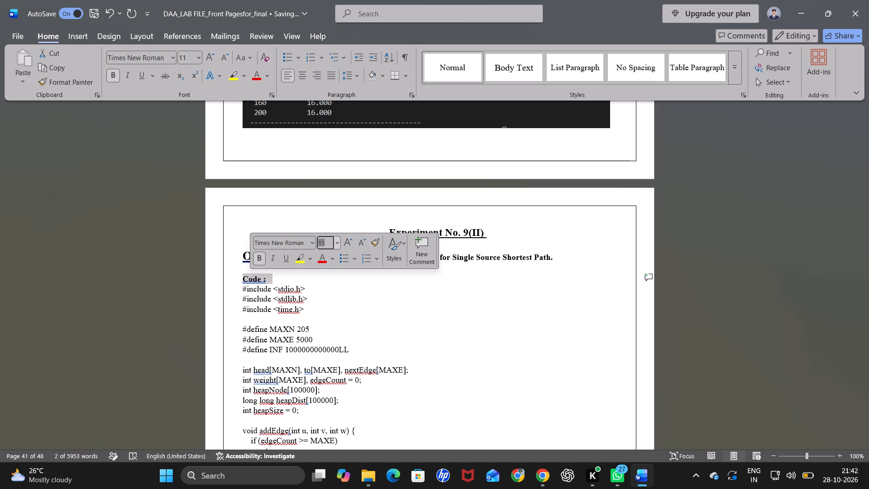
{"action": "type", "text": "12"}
{"action": "left_click", "coordinate": [326, 270]}
Check the page breaks and spacing of Experiment No. 9(II)'s code and output through to the Experiment No. 10(I) heading.
{"action": "scroll", "coordinate": [328, 284], "scroll_direction": "down", "scroll_amount": 2}
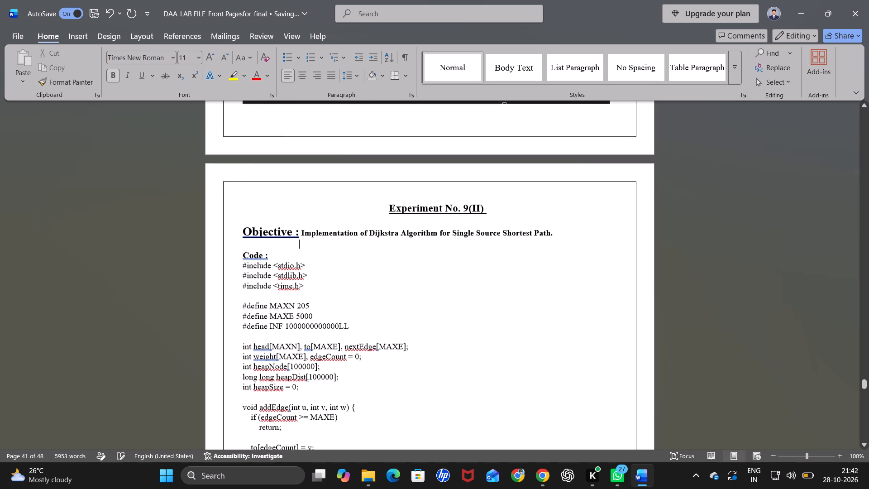
{"action": "scroll", "coordinate": [328, 284], "scroll_direction": "down", "scroll_amount": 17}
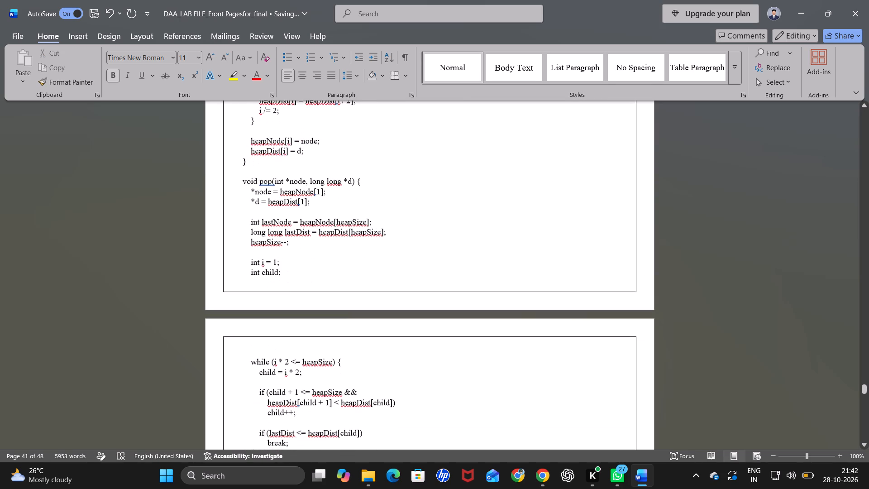
{"action": "scroll", "coordinate": [355, 316], "scroll_direction": "down", "scroll_amount": 16}
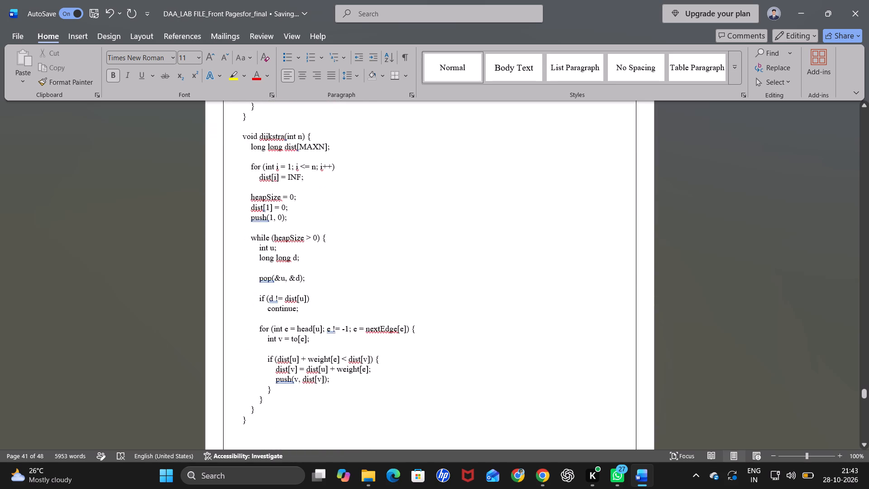
{"action": "scroll", "coordinate": [363, 326], "scroll_direction": "down", "scroll_amount": 8}
{"action": "scroll", "coordinate": [338, 363], "scroll_direction": "down", "scroll_amount": 9}
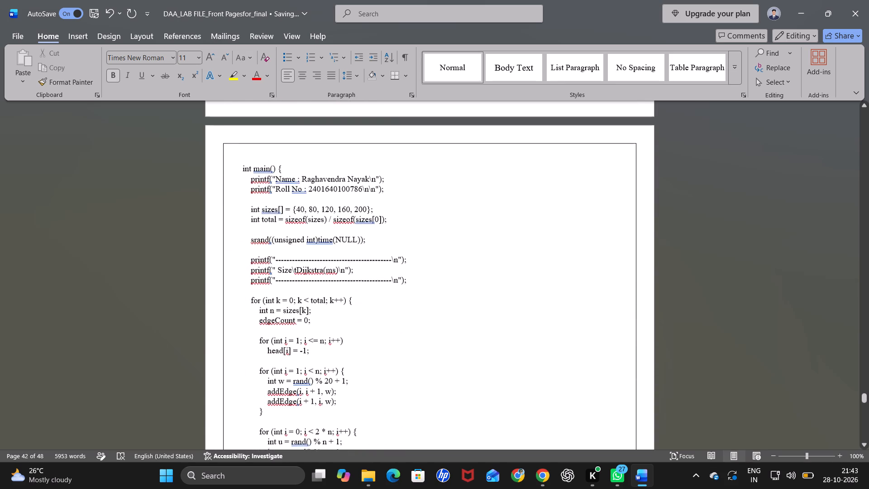
{"action": "scroll", "coordinate": [338, 364], "scroll_direction": "down", "scroll_amount": 15}
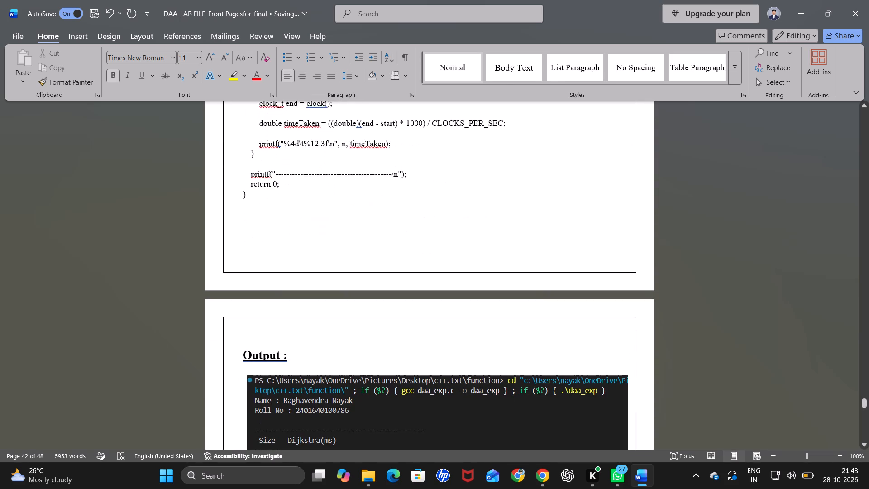
{"action": "scroll", "coordinate": [294, 358], "scroll_direction": "down", "scroll_amount": 17}
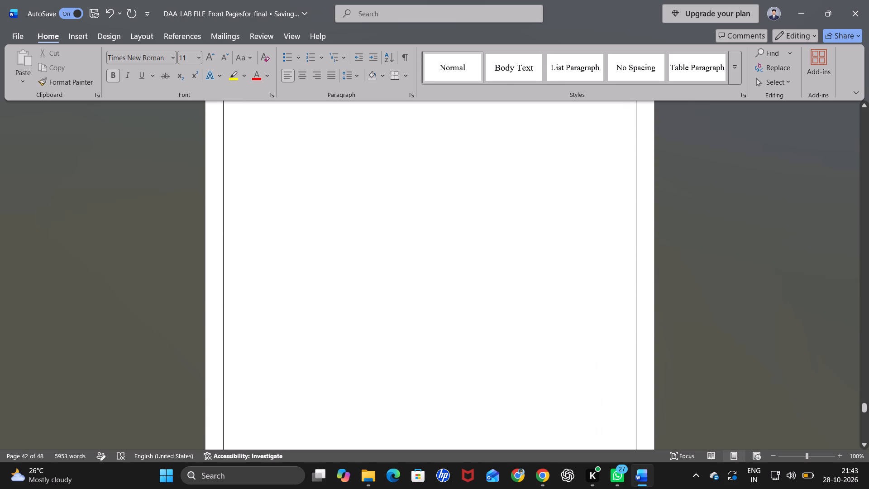
{"action": "scroll", "coordinate": [297, 360], "scroll_direction": "down", "scroll_amount": 9}
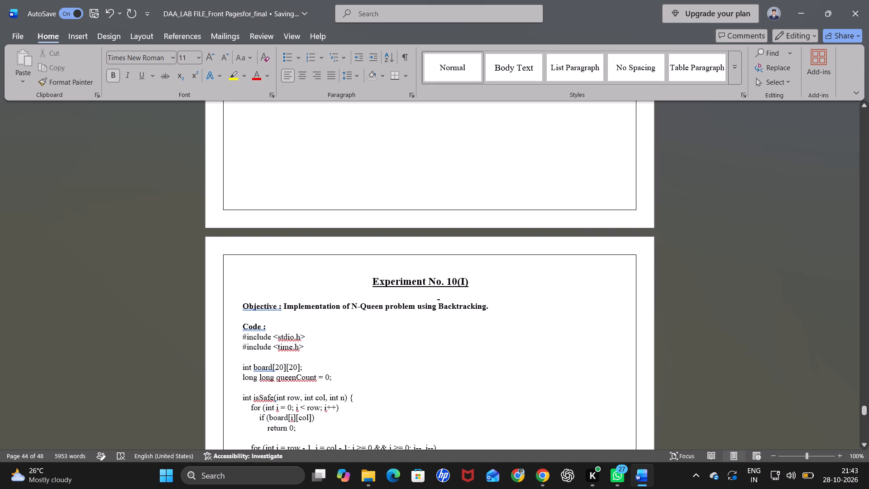
Set the "Objective :" label under the Experiment No. 10(I) heading to font size 16 with an underline.
{"action": "left_click_drag", "start_coordinate": [239, 309], "coordinate": [282, 306]}
{"action": "left_click", "coordinate": [361, 268]}
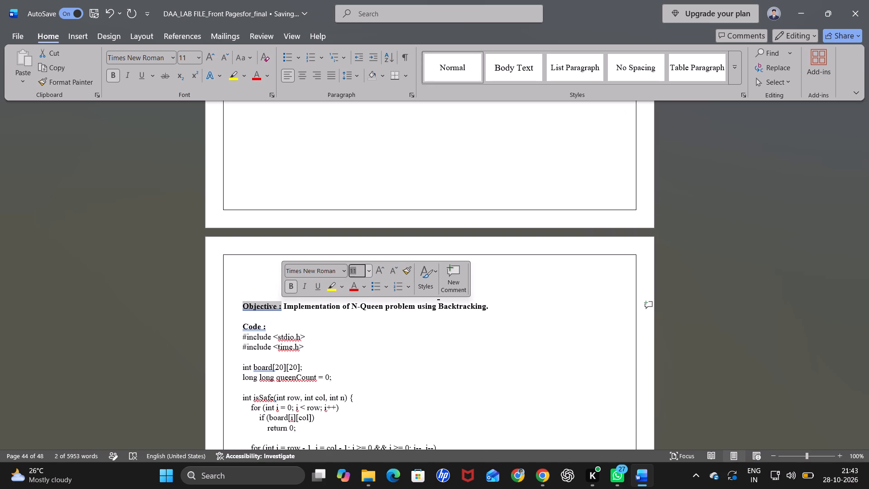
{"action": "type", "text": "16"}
{"action": "left_click", "coordinate": [316, 286]}
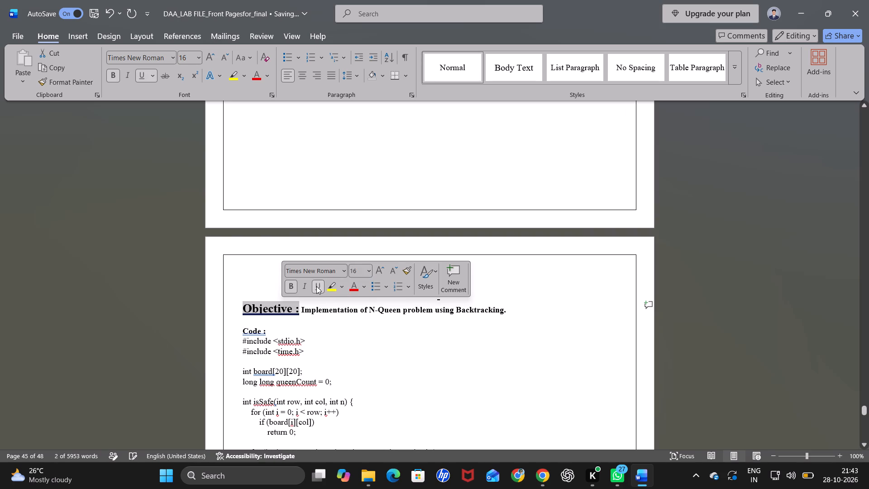
{"action": "left_click", "coordinate": [303, 336]}
Check the page breaks and spacing of Experiment No. 10(I)'s code and output through to the Experiment No. 10(II) heading.
{"action": "scroll", "coordinate": [225, 331], "scroll_direction": "down", "scroll_amount": 8}
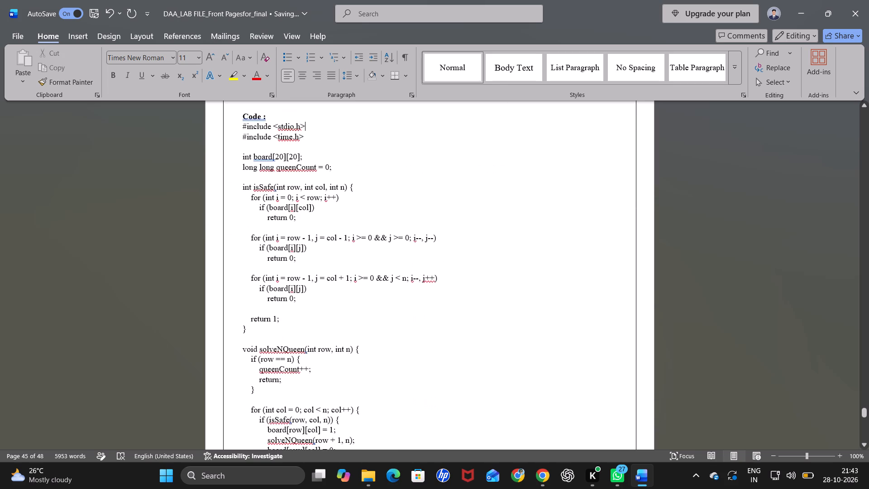
{"action": "scroll", "coordinate": [258, 326], "scroll_direction": "down", "scroll_amount": 17}
{"action": "scroll", "coordinate": [283, 331], "scroll_direction": "down", "scroll_amount": 5}
{"action": "scroll", "coordinate": [283, 331], "scroll_direction": "up", "scroll_amount": 1}
{"action": "scroll", "coordinate": [283, 331], "scroll_direction": "down", "scroll_amount": 3}
{"action": "scroll", "coordinate": [283, 331], "scroll_direction": "up", "scroll_amount": 1}
{"action": "scroll", "coordinate": [283, 331], "scroll_direction": "down", "scroll_amount": 9}
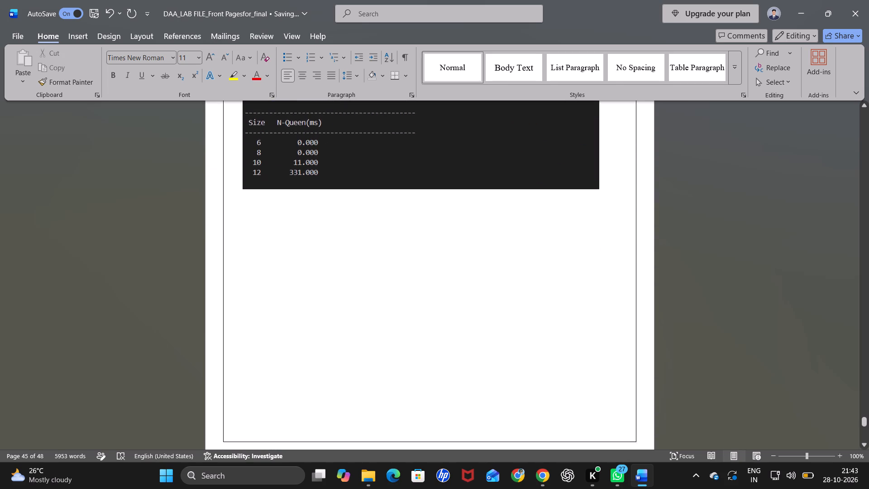
{"action": "scroll", "coordinate": [317, 337], "scroll_direction": "down", "scroll_amount": 10}
Delete the extra space in front of the Experiment No. 10(II) heading text.
{"action": "left_click", "coordinate": [371, 205]}
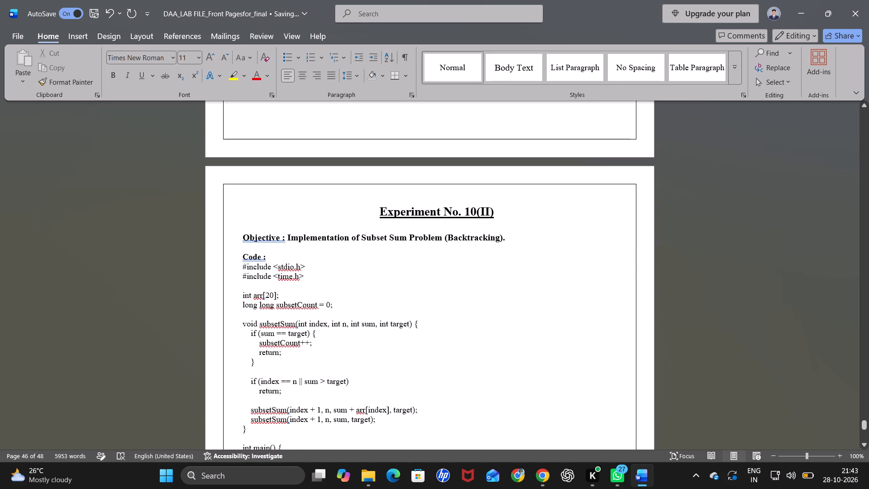
{"action": "key", "text": "BackSpace"}
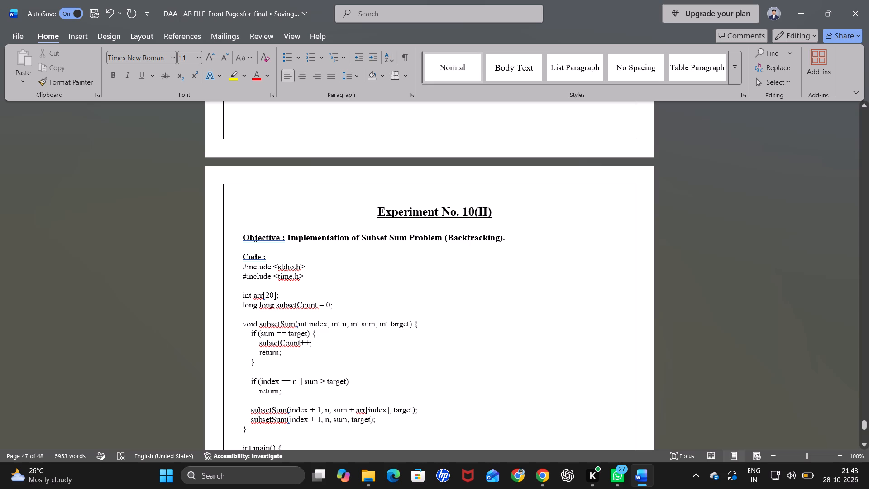
Set the "Objective :" label under the Experiment No. 10(II) heading to font size 16 with an underline.
{"action": "left_click_drag", "start_coordinate": [240, 237], "coordinate": [284, 238]}
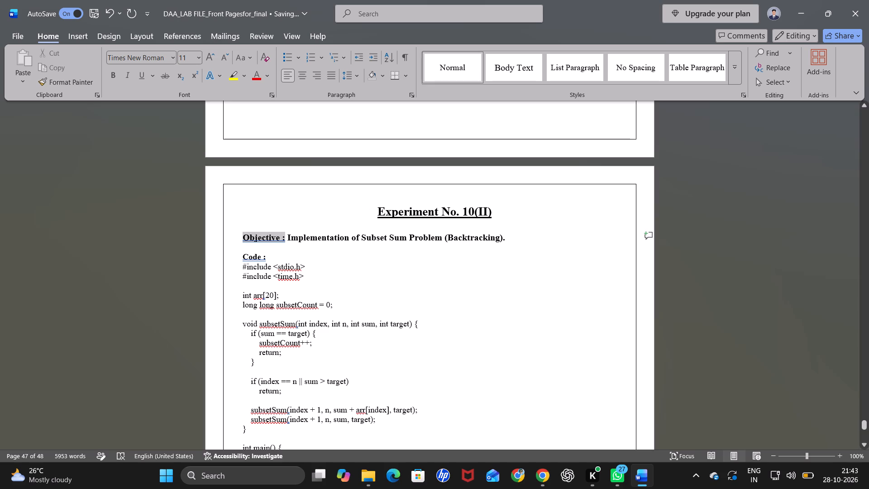
{"action": "left_click_drag", "start_coordinate": [284, 238], "coordinate": [285, 239]}
{"action": "left_click", "coordinate": [358, 205]}
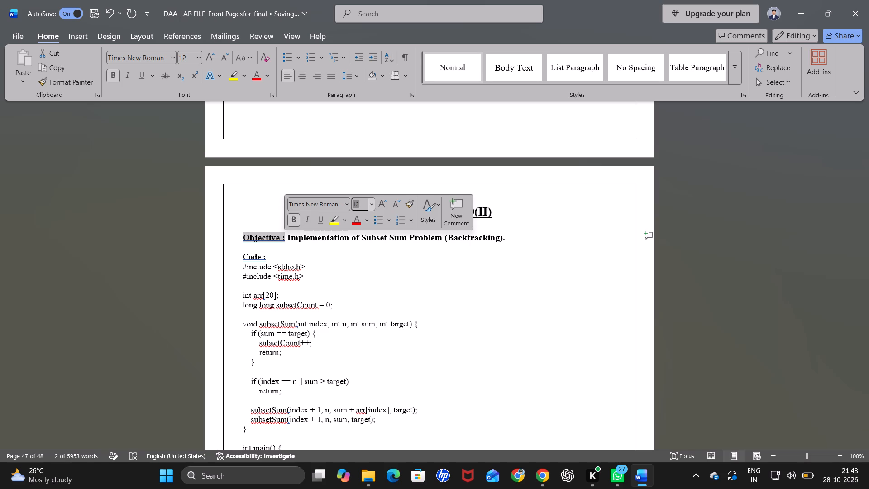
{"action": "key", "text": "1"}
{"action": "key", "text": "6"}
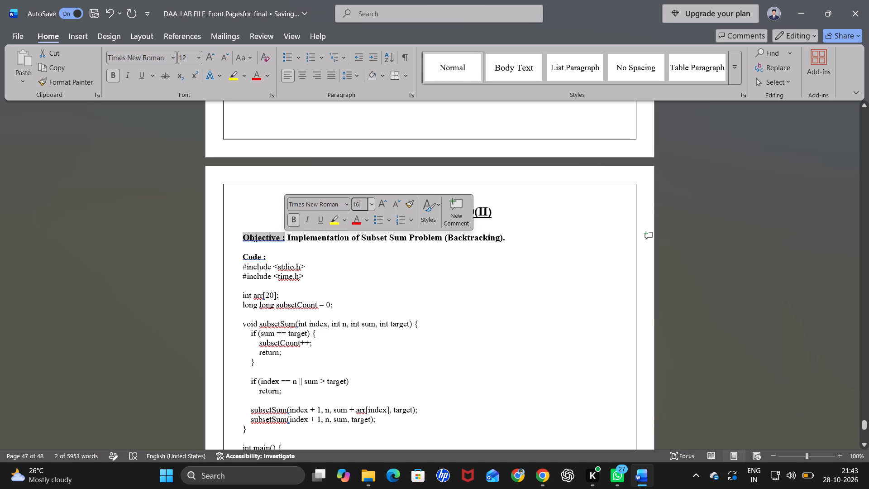
{"action": "left_click", "coordinate": [268, 260]}
{"action": "scroll", "coordinate": [356, 255], "scroll_direction": "down", "scroll_amount": 8}
{"action": "scroll", "coordinate": [359, 259], "scroll_direction": "up", "scroll_amount": 2}
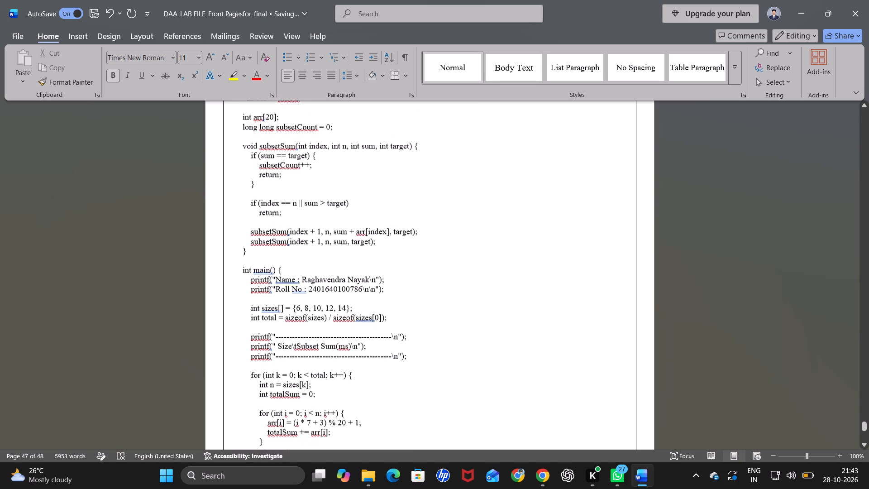
{"action": "scroll", "coordinate": [355, 257], "scroll_direction": "up", "scroll_amount": 3}
{"action": "left_click_drag", "start_coordinate": [239, 154], "coordinate": [310, 157]}
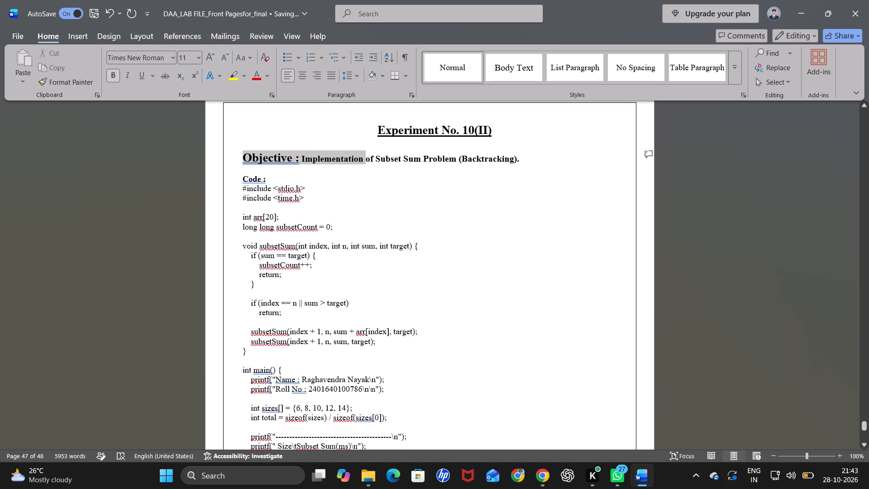
{"action": "left_click_drag", "start_coordinate": [310, 157], "coordinate": [299, 153]}
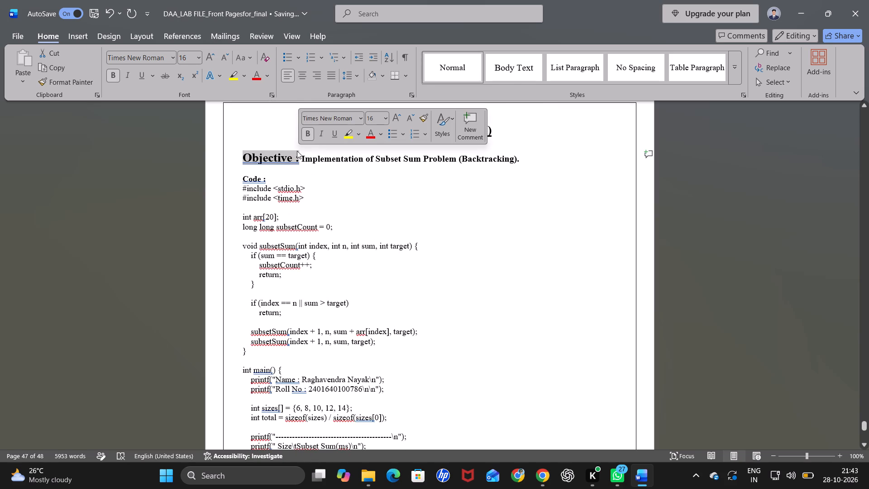
{"action": "left_click", "coordinate": [338, 132]}
Underline the "Code :" label of Experiment No. 10(II) and set its font size to 12.
{"action": "scroll", "coordinate": [296, 225], "scroll_direction": "down", "scroll_amount": 8}
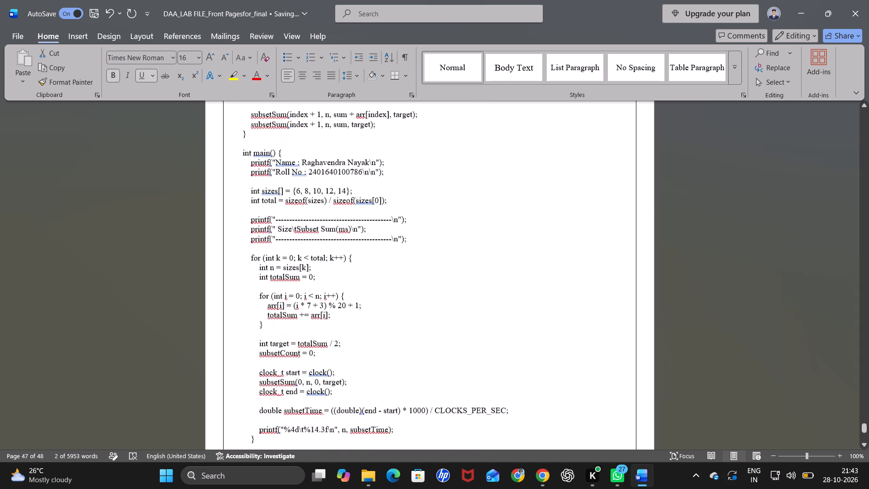
{"action": "scroll", "coordinate": [296, 225], "scroll_direction": "up", "scroll_amount": 8}
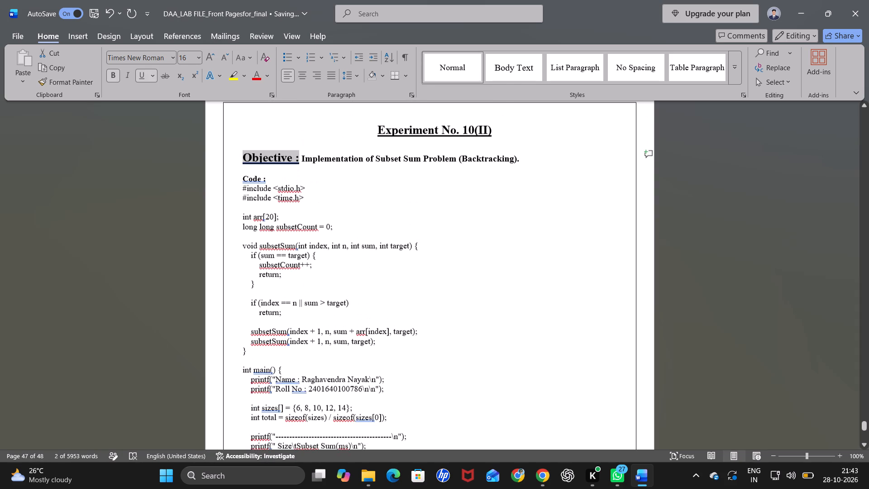
{"action": "left_click_drag", "start_coordinate": [241, 176], "coordinate": [263, 174]}
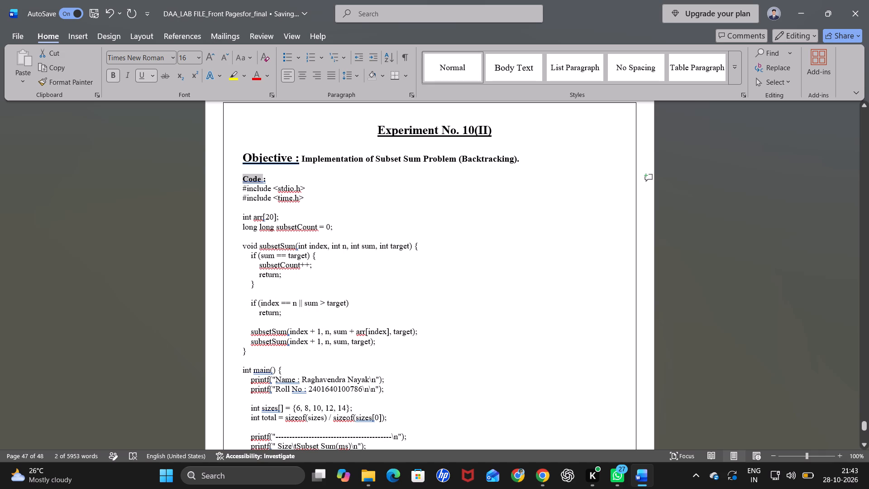
{"action": "left_click_drag", "start_coordinate": [263, 174], "coordinate": [267, 177]}
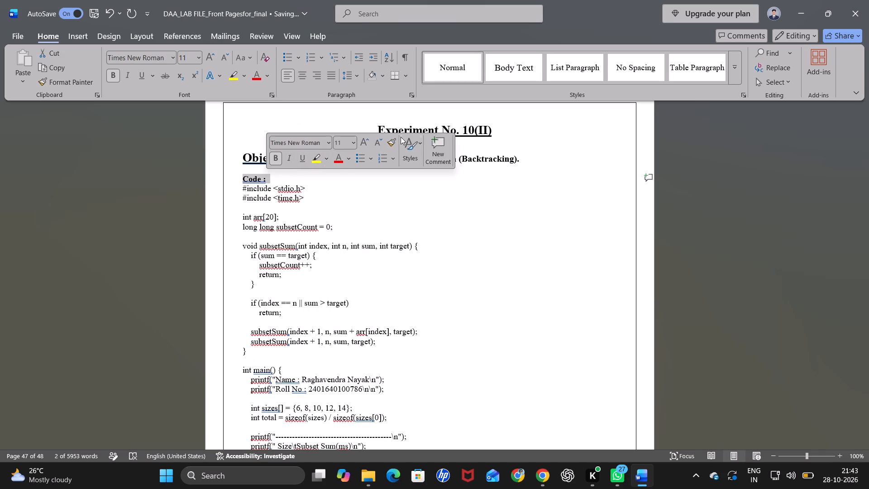
{"action": "left_click", "coordinate": [301, 156]}
{"action": "left_click", "coordinate": [345, 139]}
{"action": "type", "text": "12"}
{"action": "left_click", "coordinate": [381, 221]}
Check the page breaks and spacing of Experiment No. 10(II)'s code and output through to the end of the document.
{"action": "scroll", "coordinate": [374, 218], "scroll_direction": "down", "scroll_amount": 8}
{"action": "scroll", "coordinate": [425, 267], "scroll_direction": "down", "scroll_amount": 8}
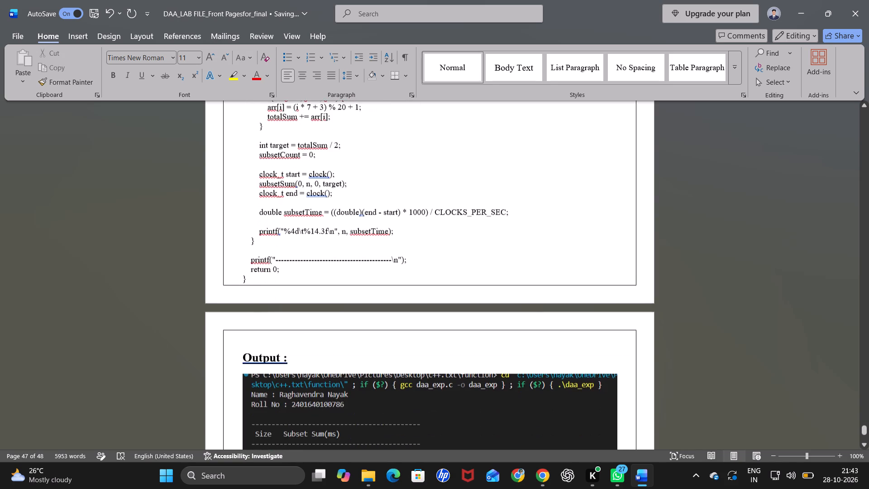
{"action": "scroll", "coordinate": [288, 259], "scroll_direction": "down", "scroll_amount": 1}
{"action": "scroll", "coordinate": [288, 259], "scroll_direction": "up", "scroll_amount": 1}
{"action": "scroll", "coordinate": [288, 259], "scroll_direction": "down", "scroll_amount": 5}
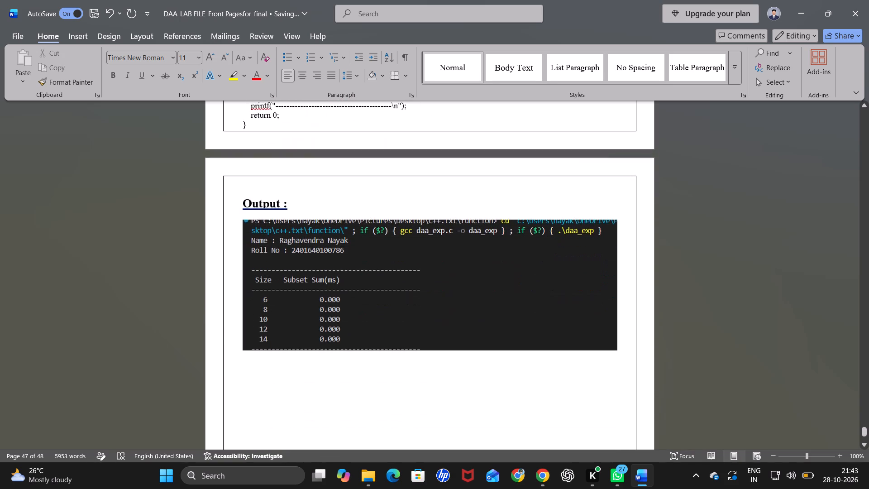
{"action": "scroll", "coordinate": [291, 262], "scroll_direction": "down", "scroll_amount": 18}
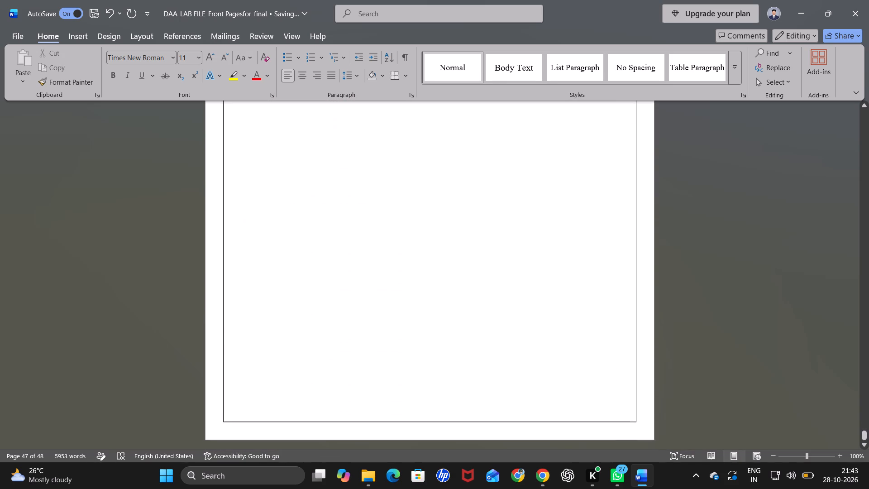
{"action": "scroll", "coordinate": [298, 268], "scroll_direction": "up", "scroll_amount": 5}
{"action": "scroll", "coordinate": [303, 267], "scroll_direction": "down", "scroll_amount": 1}
{"action": "scroll", "coordinate": [305, 267], "scroll_direction": "up", "scroll_amount": 3}
{"action": "scroll", "coordinate": [399, 255], "scroll_direction": "up", "scroll_amount": 4}
{"action": "scroll", "coordinate": [524, 302], "scroll_direction": "up", "scroll_amount": 5}
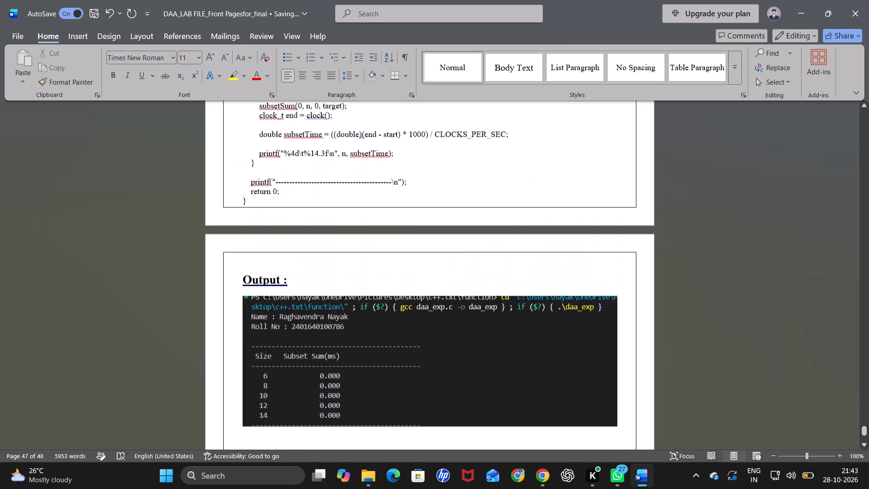
{"action": "scroll", "coordinate": [553, 316], "scroll_direction": "up", "scroll_amount": 1}
{"action": "scroll", "coordinate": [553, 316], "scroll_direction": "down", "scroll_amount": 1}
{"action": "scroll", "coordinate": [553, 316], "scroll_direction": "up", "scroll_amount": 6}
{"action": "scroll", "coordinate": [520, 322], "scroll_direction": "down", "scroll_amount": 1}
{"action": "scroll", "coordinate": [520, 322], "scroll_direction": "up", "scroll_amount": 4}
{"action": "scroll", "coordinate": [520, 322], "scroll_direction": "down", "scroll_amount": 1}
{"action": "scroll", "coordinate": [520, 322], "scroll_direction": "up", "scroll_amount": 5}
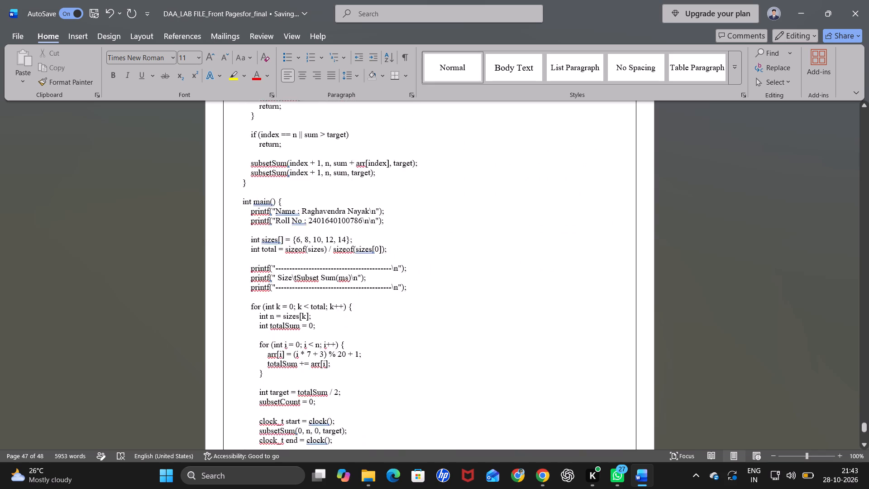
{"action": "scroll", "coordinate": [520, 322], "scroll_direction": "up", "scroll_amount": 1}
{"action": "scroll", "coordinate": [520, 322], "scroll_direction": "down", "scroll_amount": 1}
{"action": "scroll", "coordinate": [520, 322], "scroll_direction": "up", "scroll_amount": 8}
{"action": "scroll", "coordinate": [520, 322], "scroll_direction": "down", "scroll_amount": 1}
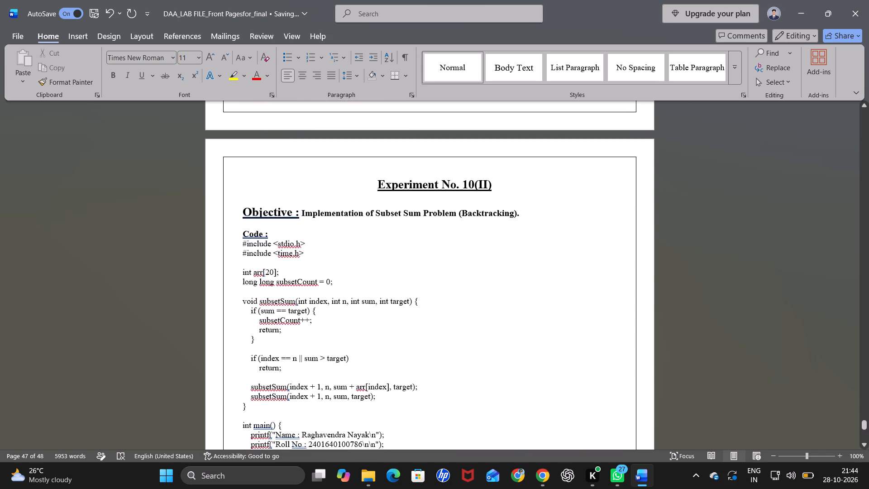
Recheck the page breaks and spacing of Experiment No. 10(I)'s output and code back up to its heading.
{"action": "scroll", "coordinate": [520, 322], "scroll_direction": "up", "scroll_amount": 9}
{"action": "scroll", "coordinate": [520, 322], "scroll_direction": "down", "scroll_amount": 1}
{"action": "scroll", "coordinate": [520, 322], "scroll_direction": "up", "scroll_amount": 7}
{"action": "scroll", "coordinate": [520, 322], "scroll_direction": "down", "scroll_amount": 1}
{"action": "scroll", "coordinate": [520, 322], "scroll_direction": "up", "scroll_amount": 2}
{"action": "scroll", "coordinate": [520, 322], "scroll_direction": "down", "scroll_amount": 1}
{"action": "scroll", "coordinate": [520, 322], "scroll_direction": "up", "scroll_amount": 3}
{"action": "scroll", "coordinate": [520, 322], "scroll_direction": "down", "scroll_amount": 1}
{"action": "scroll", "coordinate": [520, 322], "scroll_direction": "up", "scroll_amount": 12}
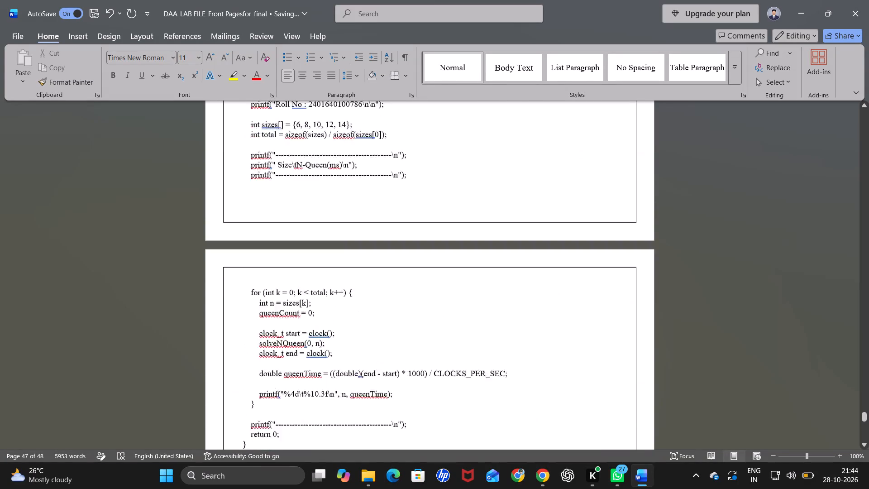
{"action": "scroll", "coordinate": [520, 322], "scroll_direction": "up", "scroll_amount": 7}
{"action": "scroll", "coordinate": [520, 322], "scroll_direction": "down", "scroll_amount": 1}
{"action": "scroll", "coordinate": [520, 322], "scroll_direction": "up", "scroll_amount": 10}
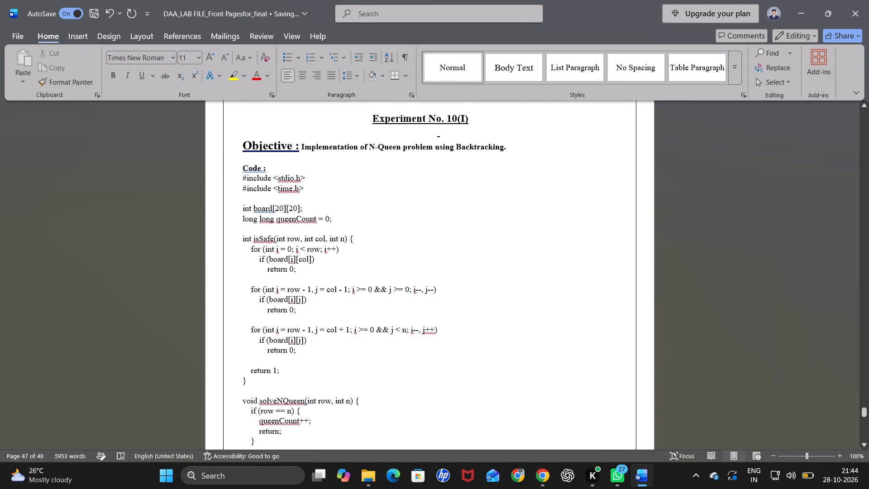
Delete the stray underlined space on the line between the Experiment No. 10(I) heading and its objective.
{"action": "scroll", "coordinate": [520, 322], "scroll_direction": "up", "scroll_amount": 5}
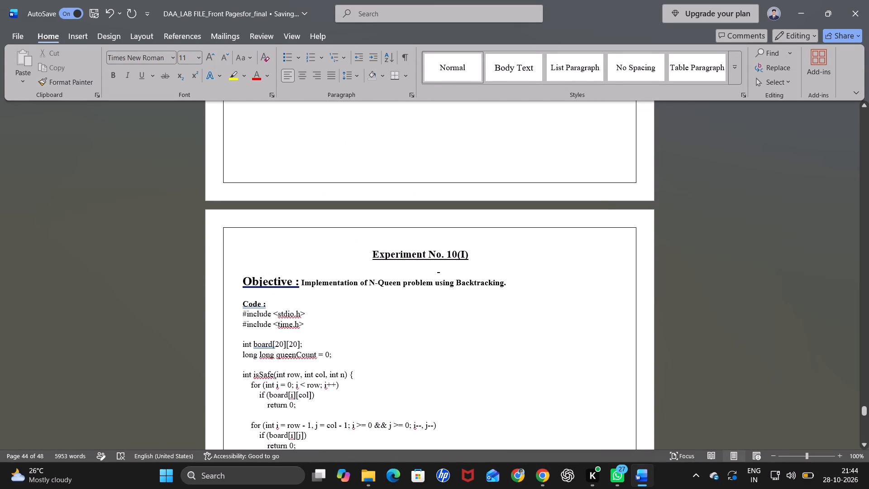
{"action": "left_click", "coordinate": [482, 265]}
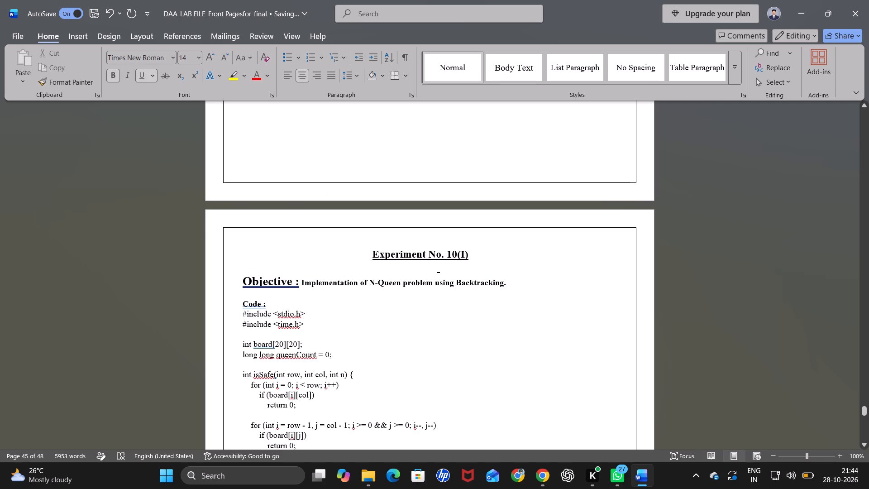
{"action": "left_click", "coordinate": [445, 273]}
{"action": "key", "text": "BackSpace"}
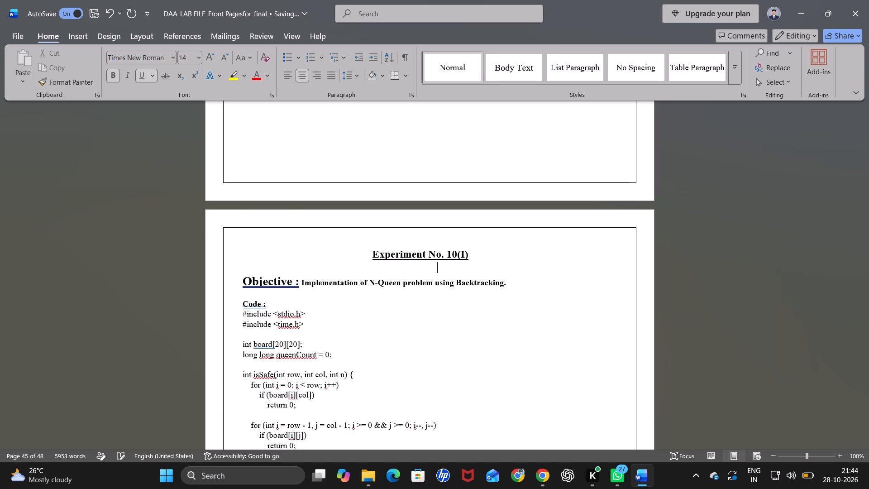
Recheck the page breaks and spacing of Experiment No. 9(II)'s output and code back up to its heading.
{"action": "scroll", "coordinate": [345, 282], "scroll_direction": "up", "scroll_amount": 5}
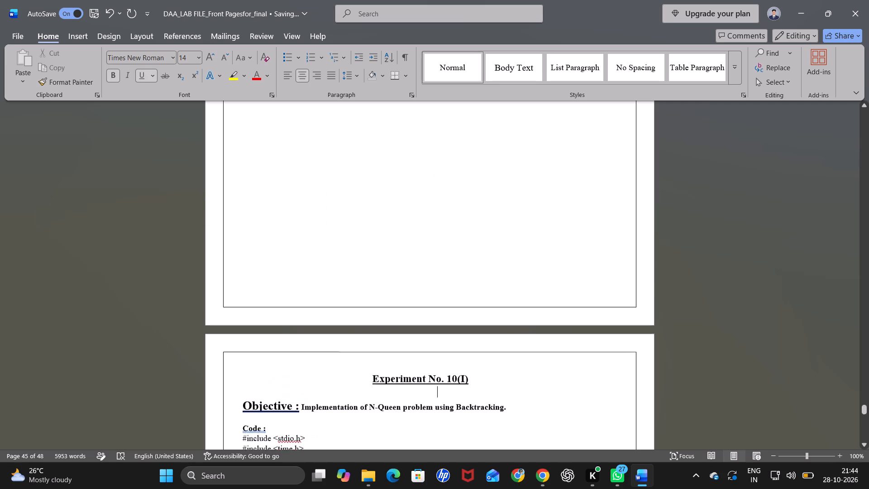
{"action": "scroll", "coordinate": [346, 282], "scroll_direction": "down", "scroll_amount": 1}
{"action": "scroll", "coordinate": [346, 282], "scroll_direction": "up", "scroll_amount": 8}
{"action": "scroll", "coordinate": [346, 282], "scroll_direction": "down", "scroll_amount": 1}
{"action": "scroll", "coordinate": [346, 282], "scroll_direction": "up", "scroll_amount": 8}
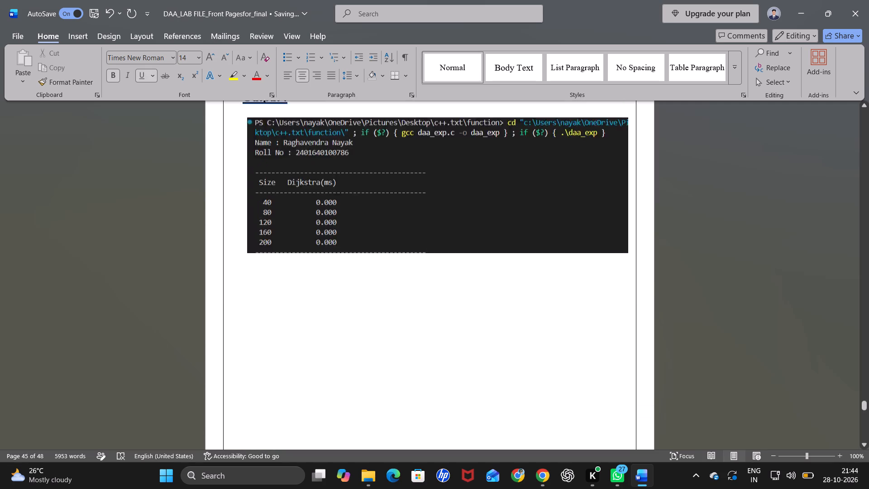
{"action": "scroll", "coordinate": [346, 282], "scroll_direction": "up", "scroll_amount": 2}
{"action": "scroll", "coordinate": [346, 282], "scroll_direction": "down", "scroll_amount": 1}
{"action": "scroll", "coordinate": [346, 282], "scroll_direction": "up", "scroll_amount": 3}
{"action": "scroll", "coordinate": [346, 282], "scroll_direction": "down", "scroll_amount": 1}
{"action": "scroll", "coordinate": [346, 282], "scroll_direction": "up", "scroll_amount": 12}
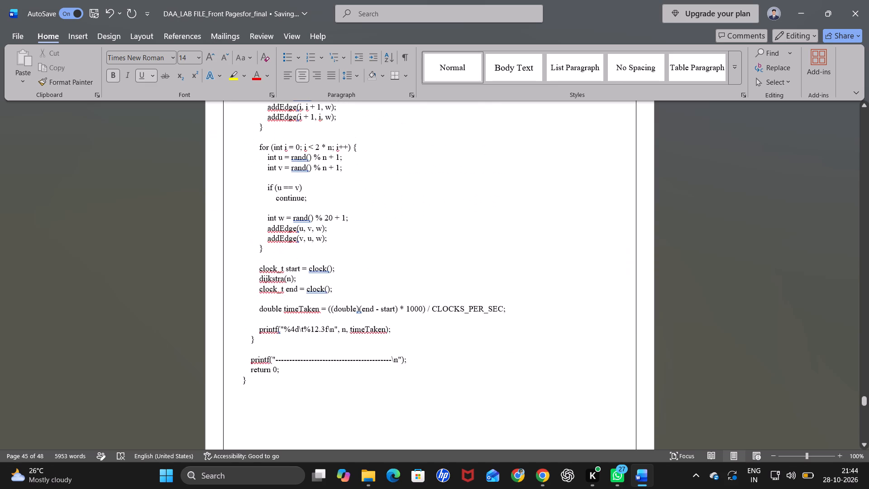
{"action": "scroll", "coordinate": [346, 282], "scroll_direction": "up", "scroll_amount": 3}
{"action": "scroll", "coordinate": [346, 282], "scroll_direction": "down", "scroll_amount": 1}
{"action": "scroll", "coordinate": [346, 282], "scroll_direction": "up", "scroll_amount": 11}
{"action": "scroll", "coordinate": [346, 282], "scroll_direction": "down", "scroll_amount": 1}
{"action": "scroll", "coordinate": [346, 282], "scroll_direction": "up", "scroll_amount": 1}
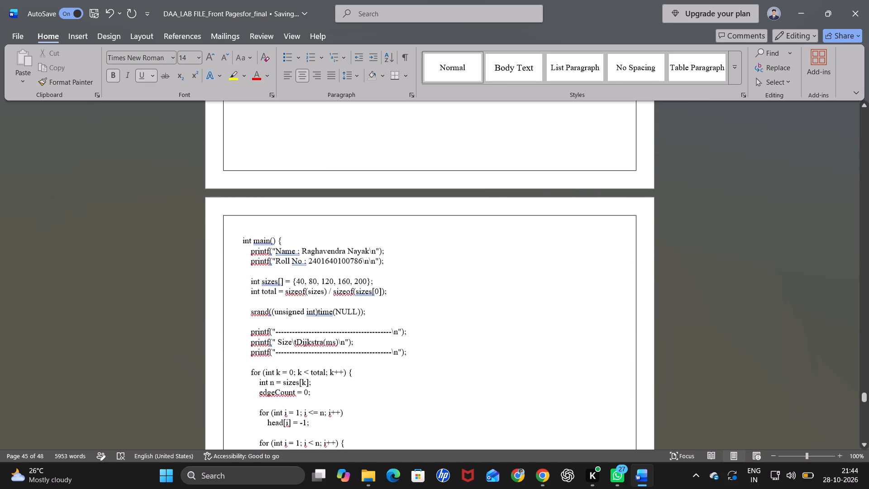
{"action": "scroll", "coordinate": [346, 282], "scroll_direction": "up", "scroll_amount": 1}
{"action": "scroll", "coordinate": [346, 282], "scroll_direction": "down", "scroll_amount": 1}
{"action": "scroll", "coordinate": [346, 282], "scroll_direction": "up", "scroll_amount": 1}
{"action": "scroll", "coordinate": [346, 282], "scroll_direction": "down", "scroll_amount": 1}
{"action": "scroll", "coordinate": [346, 282], "scroll_direction": "up", "scroll_amount": 14}
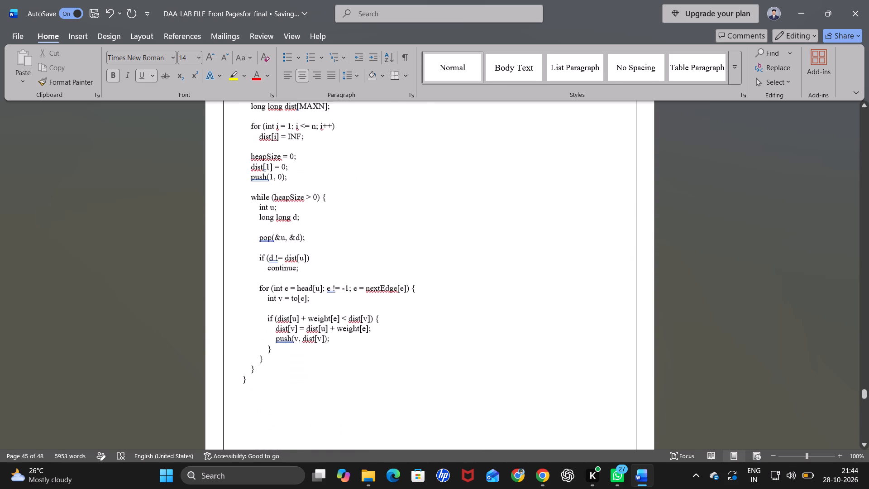
{"action": "scroll", "coordinate": [346, 282], "scroll_direction": "up", "scroll_amount": 3}
{"action": "scroll", "coordinate": [346, 282], "scroll_direction": "down", "scroll_amount": 1}
{"action": "scroll", "coordinate": [346, 282], "scroll_direction": "up", "scroll_amount": 1}
{"action": "scroll", "coordinate": [346, 282], "scroll_direction": "down", "scroll_amount": 1}
{"action": "scroll", "coordinate": [346, 282], "scroll_direction": "up", "scroll_amount": 2}
{"action": "scroll", "coordinate": [346, 282], "scroll_direction": "down", "scroll_amount": 1}
{"action": "scroll", "coordinate": [346, 282], "scroll_direction": "up", "scroll_amount": 15}
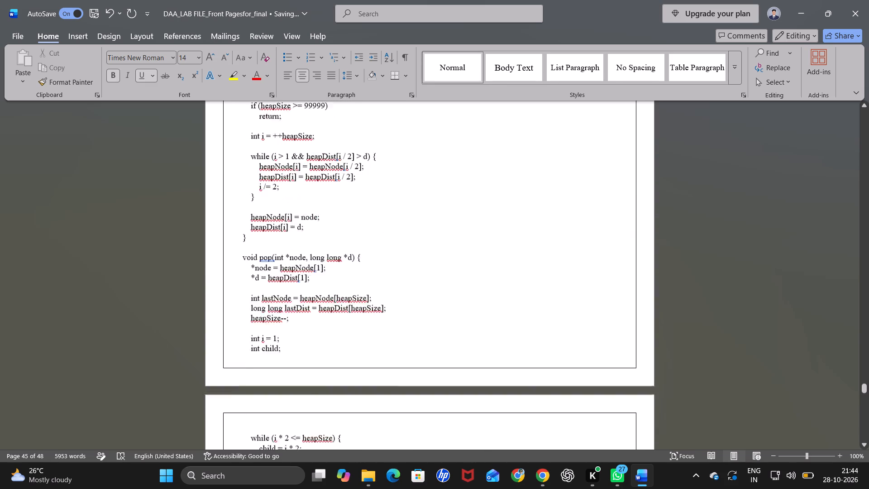
{"action": "scroll", "coordinate": [346, 282], "scroll_direction": "up", "scroll_amount": 14}
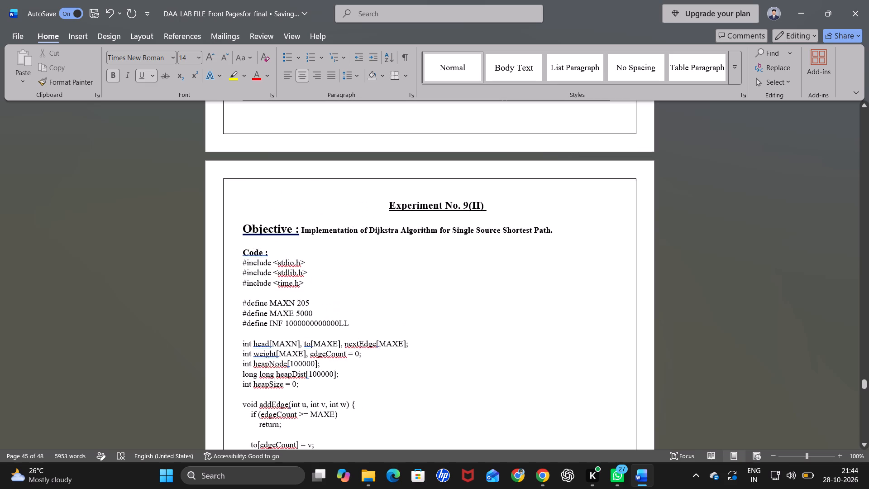
Recheck the page breaks and spacing of Experiment No. 9(I)'s output and code back up to its heading.
{"action": "scroll", "coordinate": [346, 282], "scroll_direction": "up", "scroll_amount": 12}
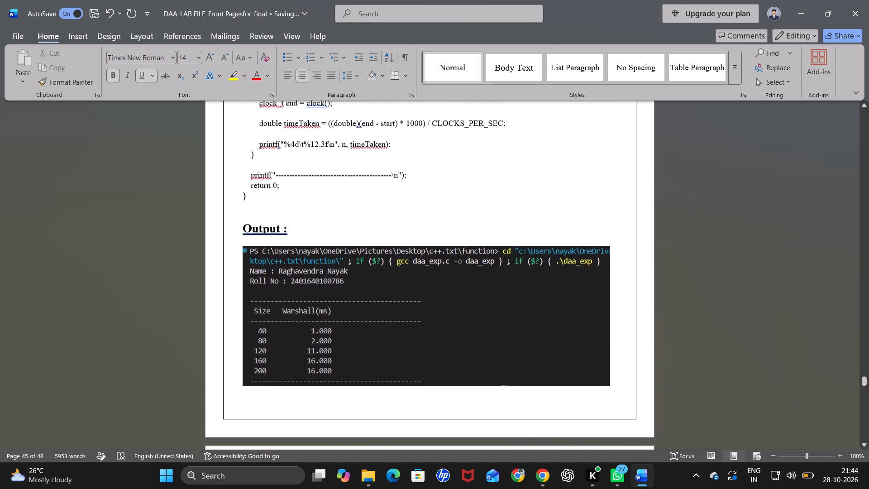
{"action": "scroll", "coordinate": [346, 283], "scroll_direction": "up", "scroll_amount": 1}
{"action": "scroll", "coordinate": [346, 283], "scroll_direction": "down", "scroll_amount": 1}
{"action": "scroll", "coordinate": [346, 283], "scroll_direction": "up", "scroll_amount": 10}
{"action": "scroll", "coordinate": [346, 283], "scroll_direction": "down", "scroll_amount": 1}
{"action": "scroll", "coordinate": [346, 283], "scroll_direction": "up", "scroll_amount": 2}
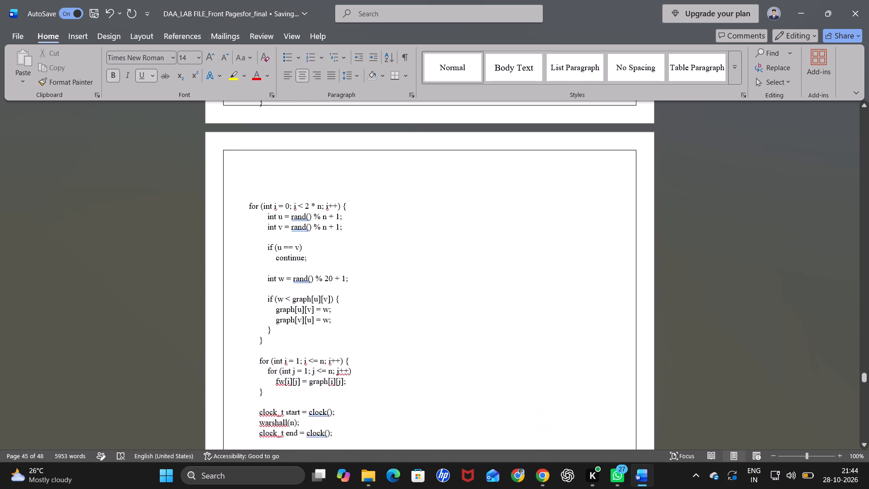
{"action": "scroll", "coordinate": [346, 283], "scroll_direction": "up", "scroll_amount": 9}
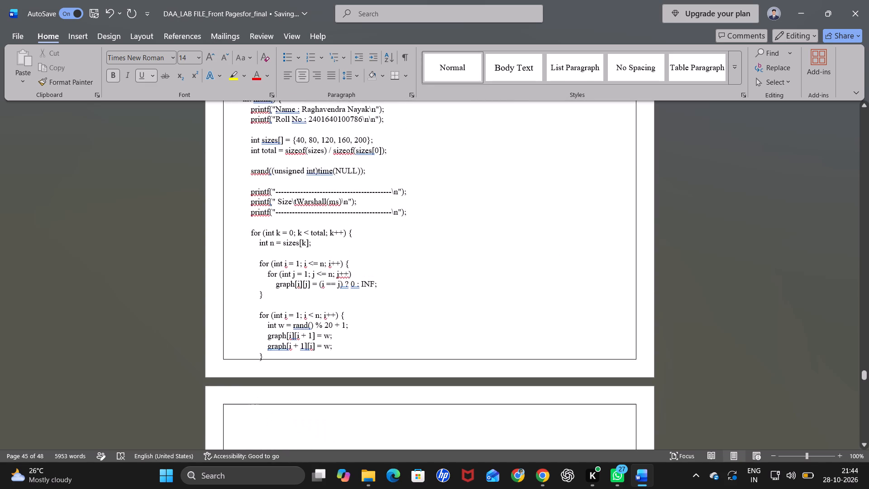
{"action": "scroll", "coordinate": [346, 283], "scroll_direction": "up", "scroll_amount": 2}
{"action": "scroll", "coordinate": [346, 283], "scroll_direction": "down", "scroll_amount": 1}
{"action": "scroll", "coordinate": [346, 283], "scroll_direction": "up", "scroll_amount": 12}
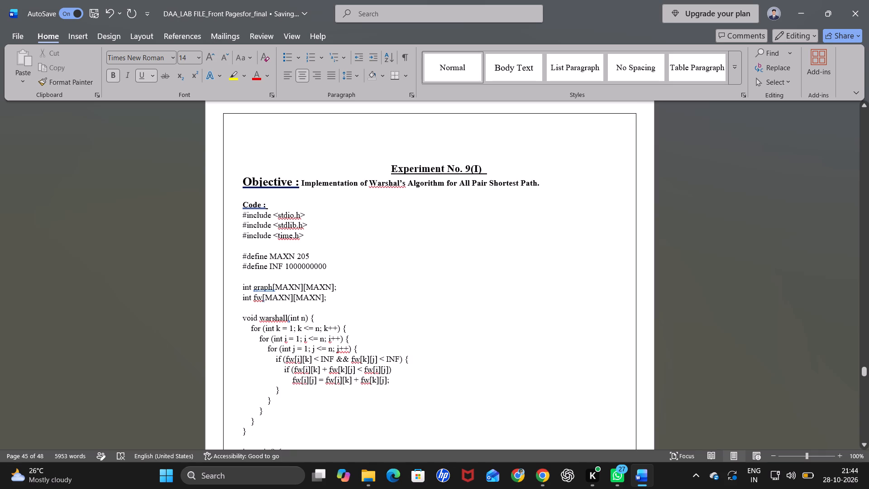
Delete the extra blank lines above the Experiment No. 9(I) heading.
{"action": "left_click", "coordinate": [349, 134]}
{"action": "key", "text": "BackSpace"}
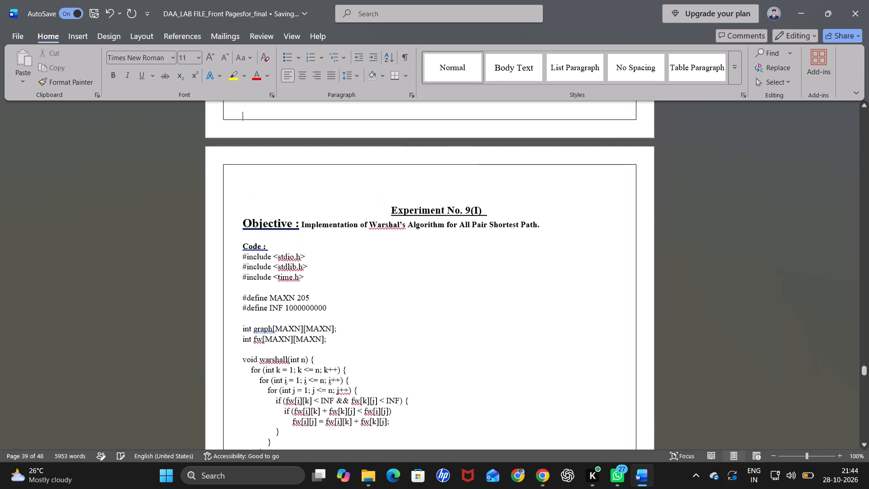
{"action": "key", "text": "BackSpace"}
{"action": "key", "text": "BackSpace"}
{"action": "scroll", "coordinate": [427, 235], "scroll_direction": "down", "scroll_amount": 5}
{"action": "scroll", "coordinate": [427, 237], "scroll_direction": "up", "scroll_amount": 1}
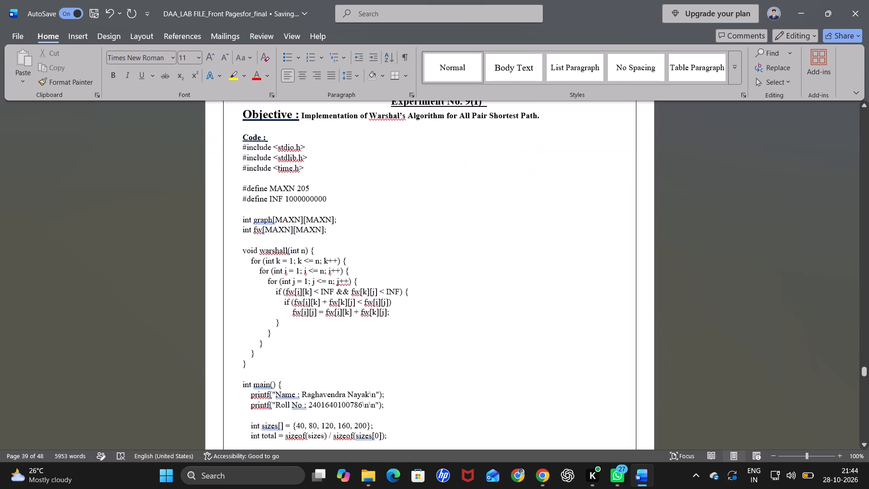
Insert four blank lines below Experiment No. 9(I)'s output so the Experiment No. 9(II) heading starts on a new page.
{"action": "scroll", "coordinate": [423, 310], "scroll_direction": "down", "scroll_amount": 14}
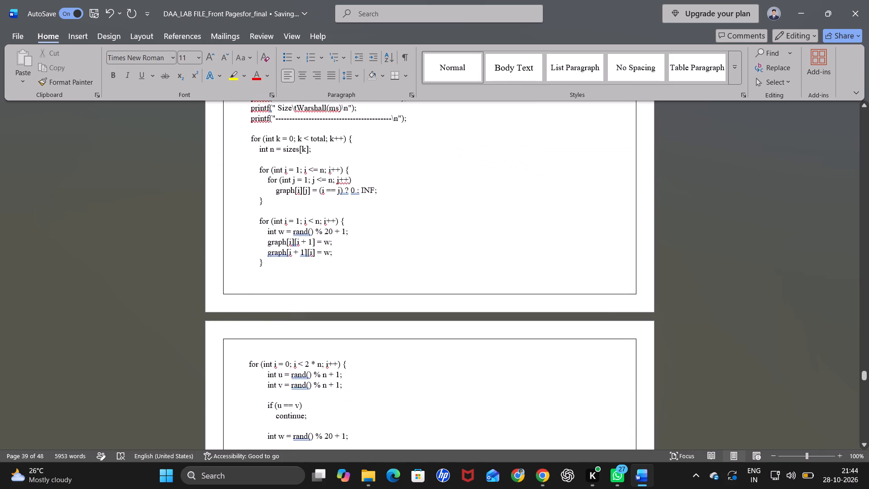
{"action": "scroll", "coordinate": [414, 329], "scroll_direction": "down", "scroll_amount": 3}
{"action": "scroll", "coordinate": [414, 329], "scroll_direction": "up", "scroll_amount": 1}
{"action": "scroll", "coordinate": [415, 330], "scroll_direction": "down", "scroll_amount": 19}
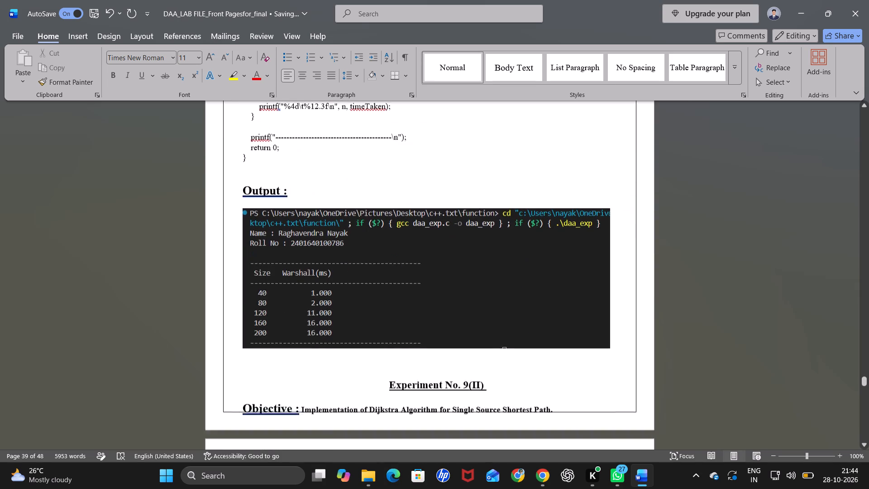
{"action": "scroll", "coordinate": [425, 333], "scroll_direction": "down", "scroll_amount": 2}
{"action": "left_click", "coordinate": [395, 264]}
{"action": "key", "text": "Return"}
{"action": "key", "text": "Return"}
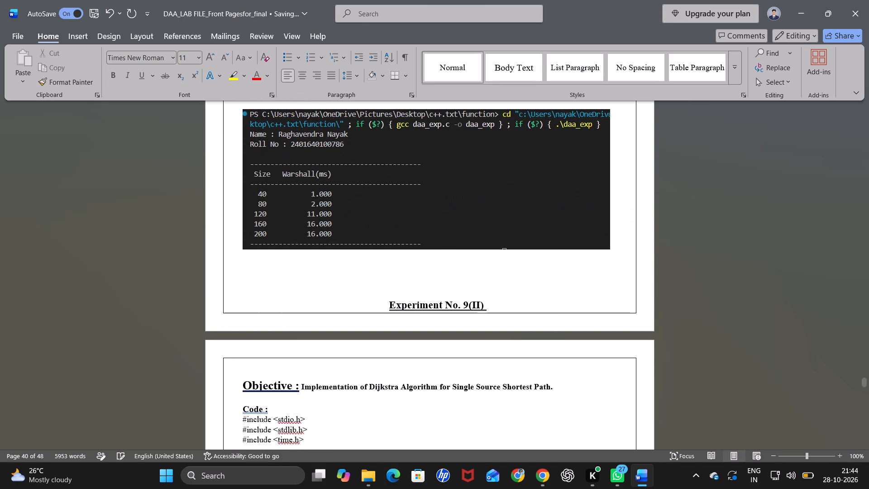
{"action": "key", "text": "Return"}
{"action": "key", "text": "Return"}
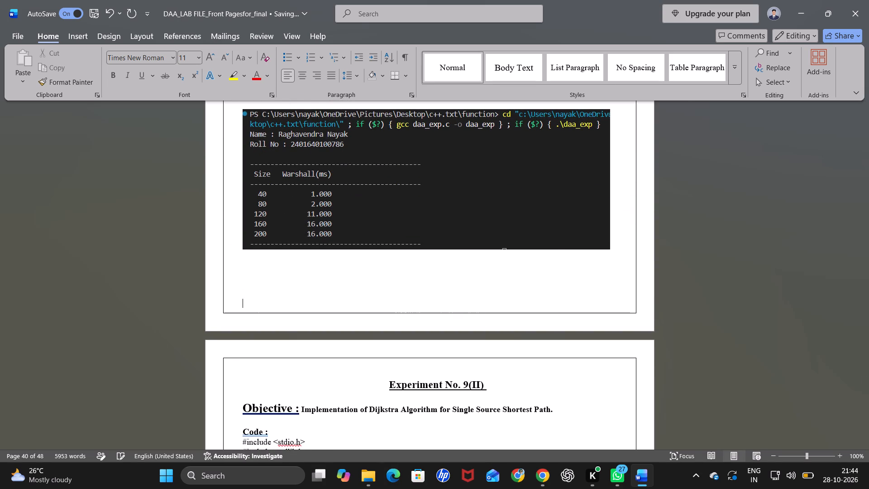
Check the page breaks and spacing from the Experiment No. 9(II) heading through the Experiment No. 10 code and outputs.
{"action": "scroll", "coordinate": [408, 272], "scroll_direction": "down", "scroll_amount": 7}
{"action": "scroll", "coordinate": [413, 285], "scroll_direction": "up", "scroll_amount": 1}
{"action": "scroll", "coordinate": [419, 297], "scroll_direction": "down", "scroll_amount": 6}
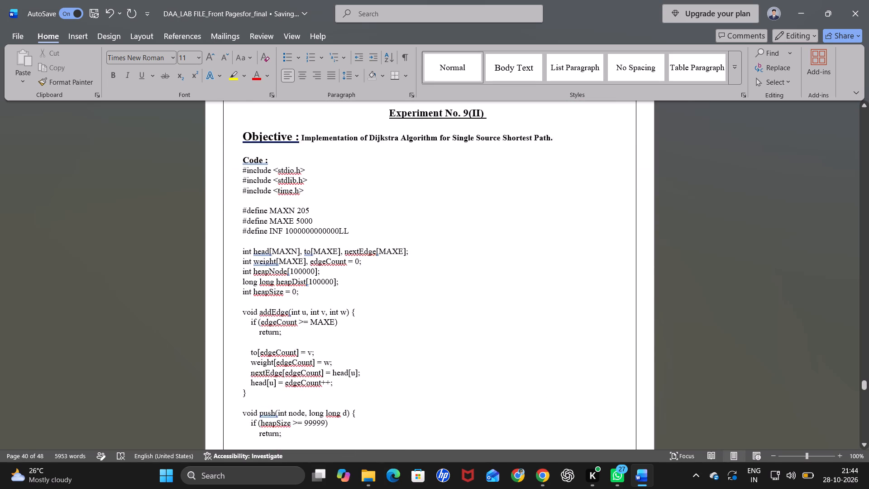
{"action": "scroll", "coordinate": [420, 298], "scroll_direction": "down", "scroll_amount": 11}
{"action": "scroll", "coordinate": [439, 326], "scroll_direction": "up", "scroll_amount": 1}
{"action": "scroll", "coordinate": [439, 326], "scroll_direction": "down", "scroll_amount": 19}
{"action": "scroll", "coordinate": [472, 360], "scroll_direction": "down", "scroll_amount": 4}
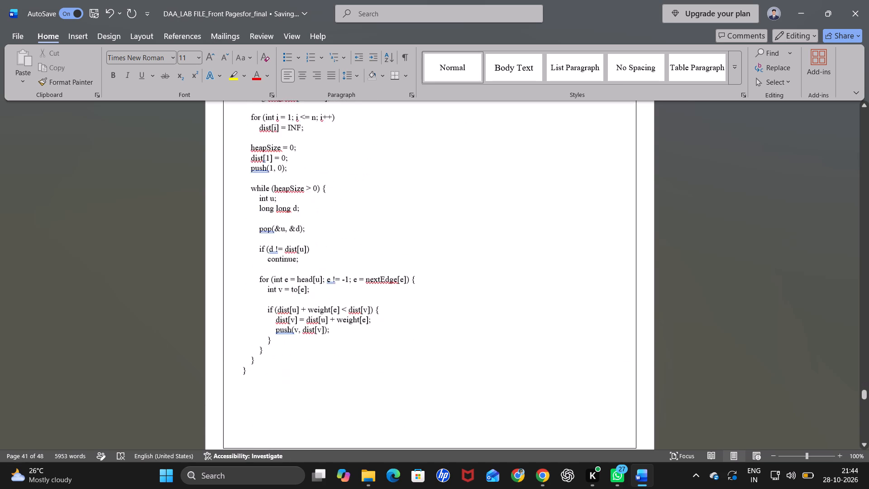
{"action": "scroll", "coordinate": [472, 360], "scroll_direction": "down", "scroll_amount": 20}
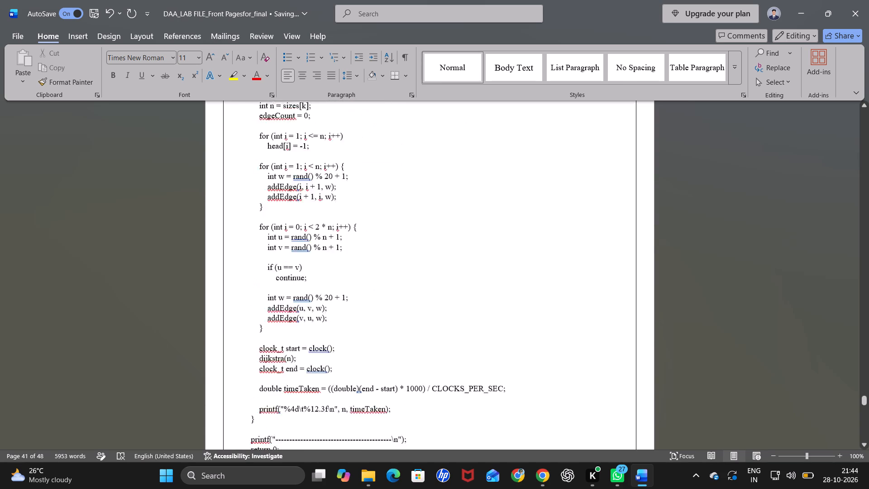
{"action": "scroll", "coordinate": [476, 355], "scroll_direction": "down", "scroll_amount": 18}
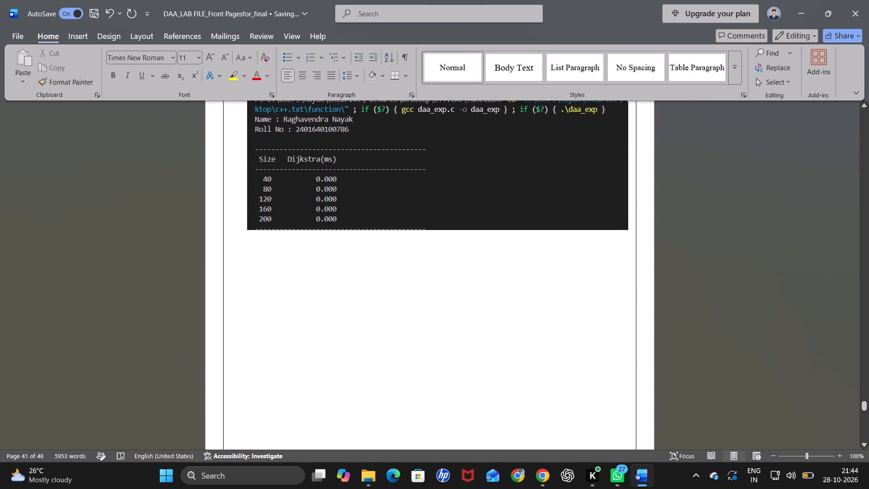
{"action": "scroll", "coordinate": [526, 331], "scroll_direction": "up", "scroll_amount": 1}
{"action": "scroll", "coordinate": [864, 403], "scroll_direction": "down", "scroll_amount": 3}
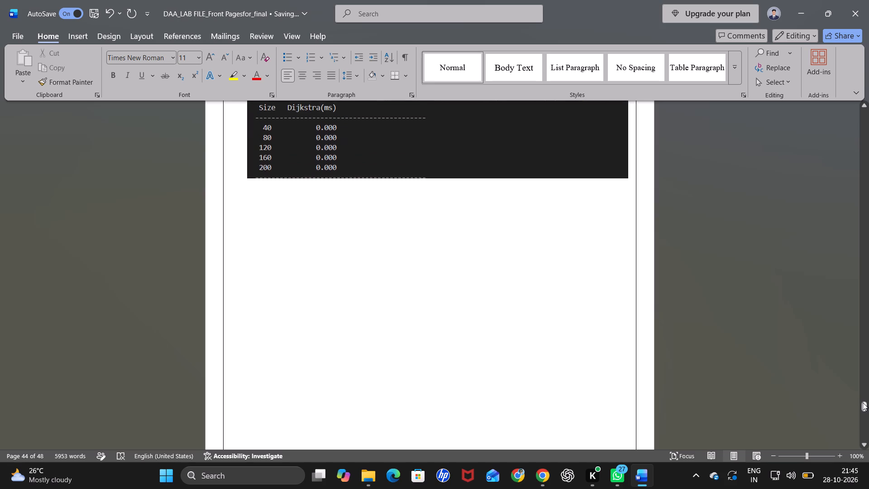
{"action": "scroll", "coordinate": [863, 403], "scroll_direction": "down", "scroll_amount": 2}
{"action": "left_click_drag", "start_coordinate": [863, 403], "coordinate": [863, 408]}
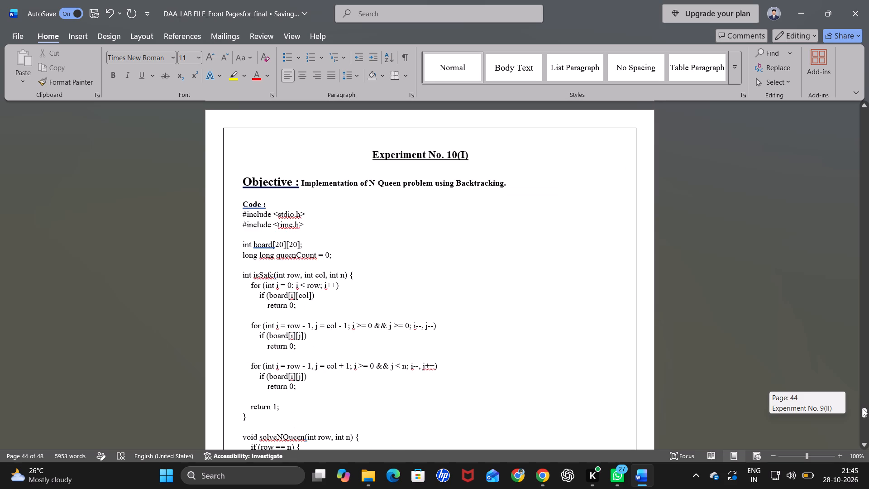
{"action": "left_click_drag", "start_coordinate": [863, 408], "coordinate": [864, 417]}
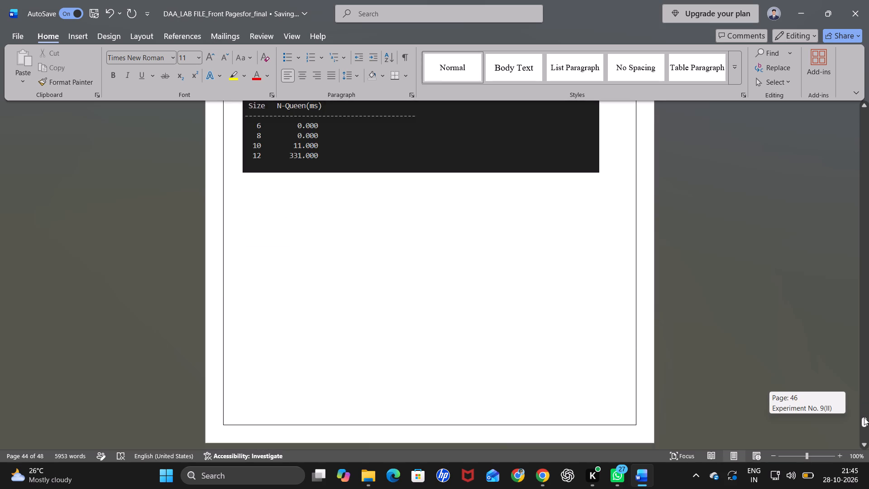
{"action": "left_click_drag", "start_coordinate": [864, 417], "coordinate": [868, 426]}
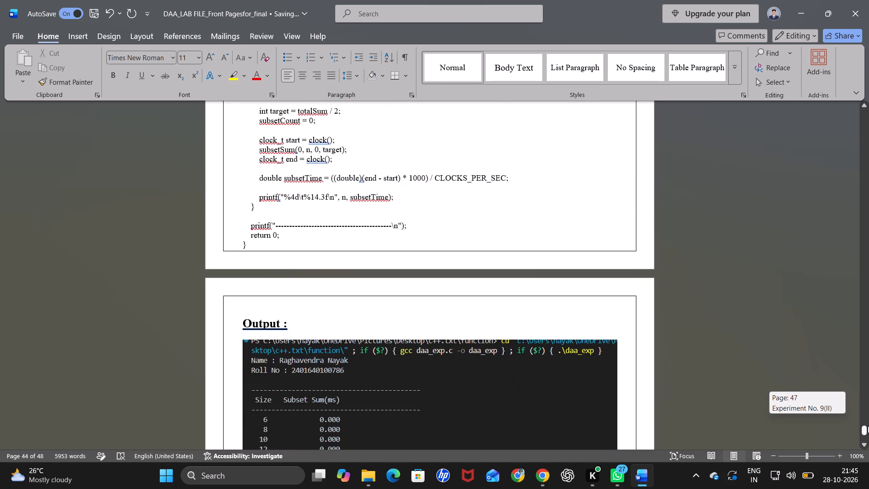
Review the layout of the whole lab file as page thumbnails at 20% zoom, from the cover to the last output page.
{"action": "left_click_drag", "start_coordinate": [868, 426], "coordinate": [868, 139]}
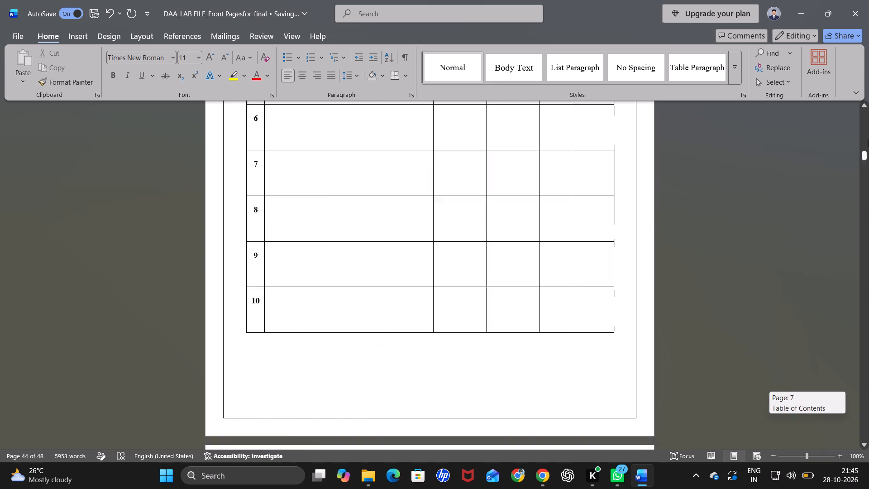
{"action": "left_click_drag", "start_coordinate": [868, 139], "coordinate": [868, 136]}
{"action": "triple_click", "coordinate": [776, 459]}
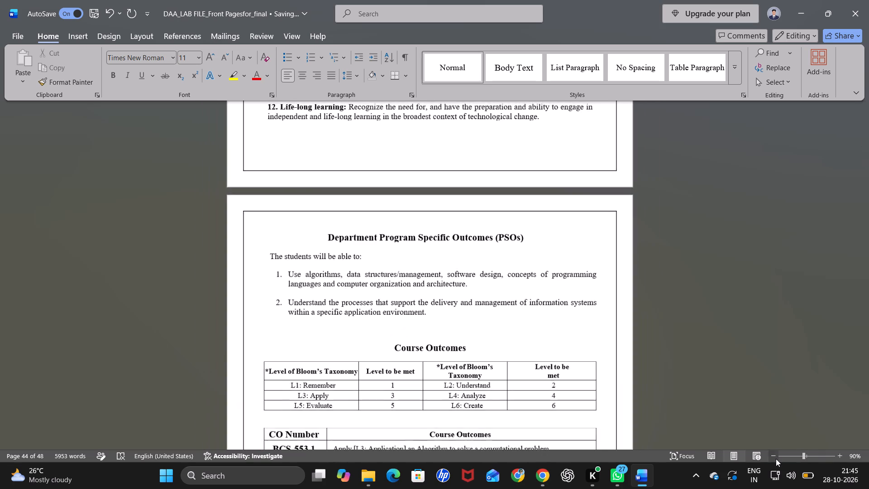
{"action": "triple_click", "coordinate": [776, 459]}
{"action": "left_click", "coordinate": [776, 459]}
{"action": "left_click", "coordinate": [776, 459]}
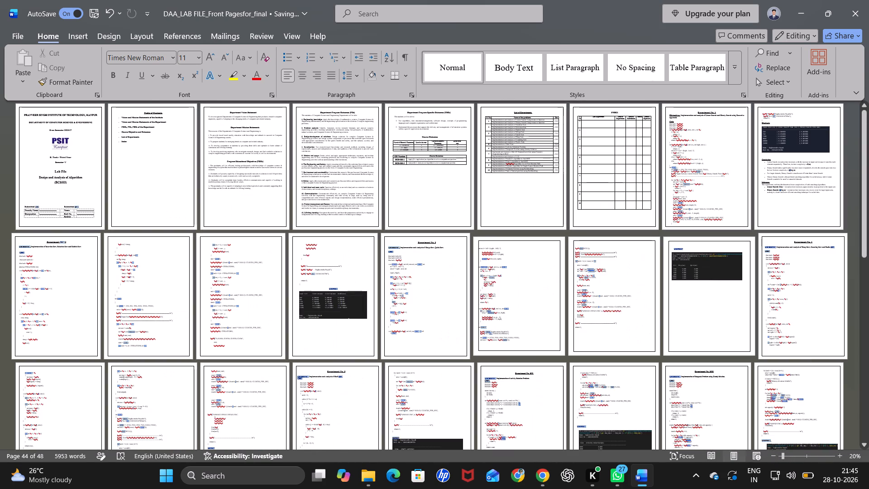
{"action": "scroll", "coordinate": [273, 302], "scroll_direction": "down", "scroll_amount": 4}
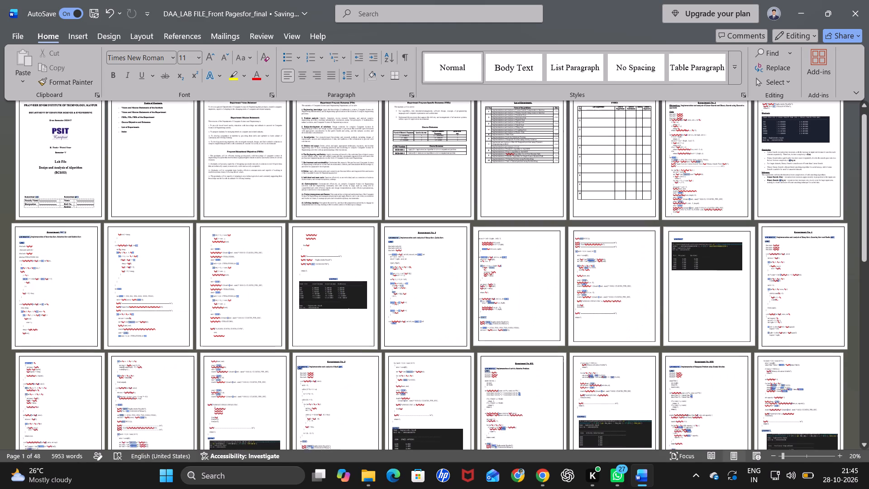
{"action": "scroll", "coordinate": [273, 302], "scroll_direction": "down", "scroll_amount": 8}
{"action": "scroll", "coordinate": [272, 304], "scroll_direction": "up", "scroll_amount": 1}
{"action": "scroll", "coordinate": [272, 304], "scroll_direction": "down", "scroll_amount": 7}
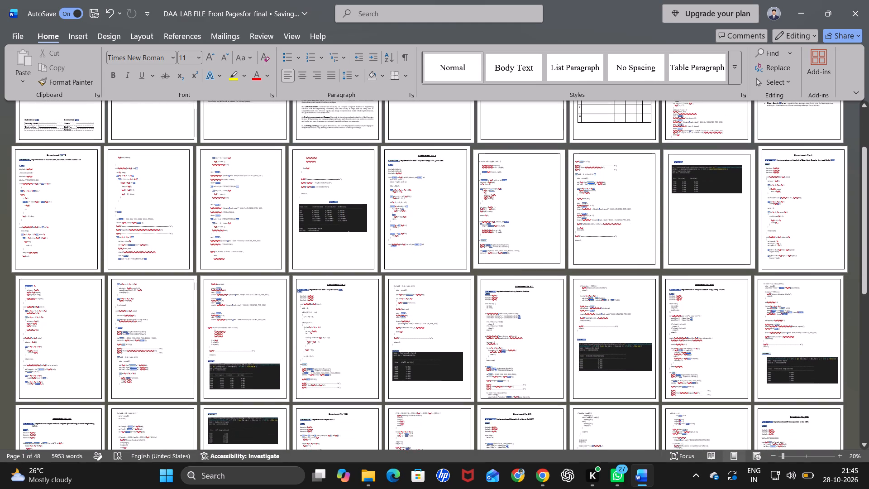
{"action": "scroll", "coordinate": [270, 299], "scroll_direction": "down", "scroll_amount": 8}
{"action": "scroll", "coordinate": [271, 300], "scroll_direction": "up", "scroll_amount": 1}
{"action": "scroll", "coordinate": [271, 300], "scroll_direction": "down", "scroll_amount": 9}
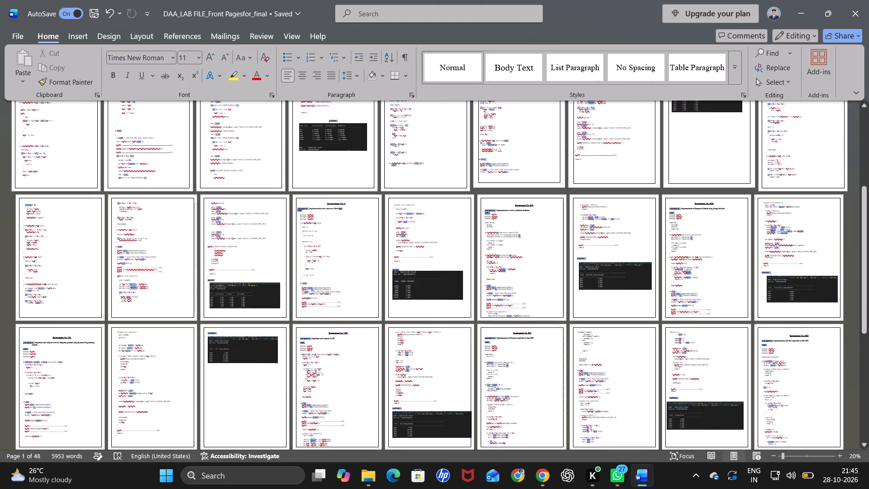
{"action": "scroll", "coordinate": [284, 306], "scroll_direction": "down", "scroll_amount": 8}
{"action": "scroll", "coordinate": [287, 306], "scroll_direction": "up", "scroll_amount": 1}
{"action": "scroll", "coordinate": [287, 306], "scroll_direction": "down", "scroll_amount": 3}
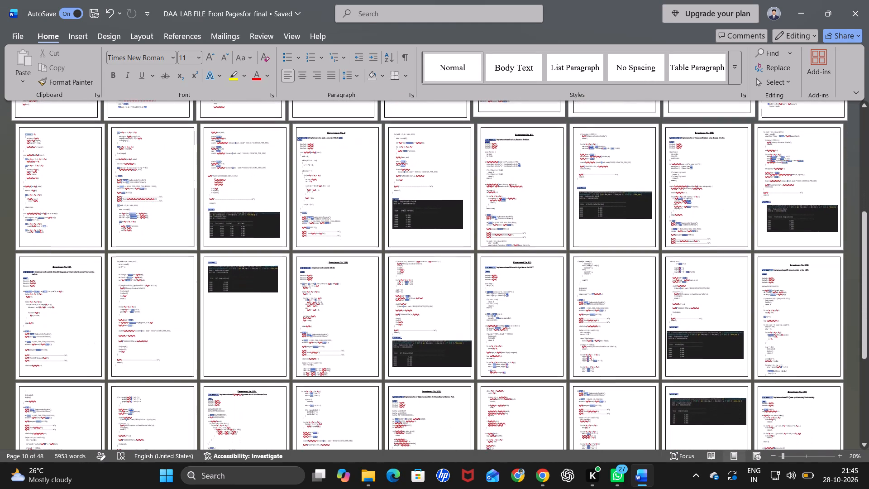
{"action": "scroll", "coordinate": [290, 305], "scroll_direction": "down", "scroll_amount": 16}
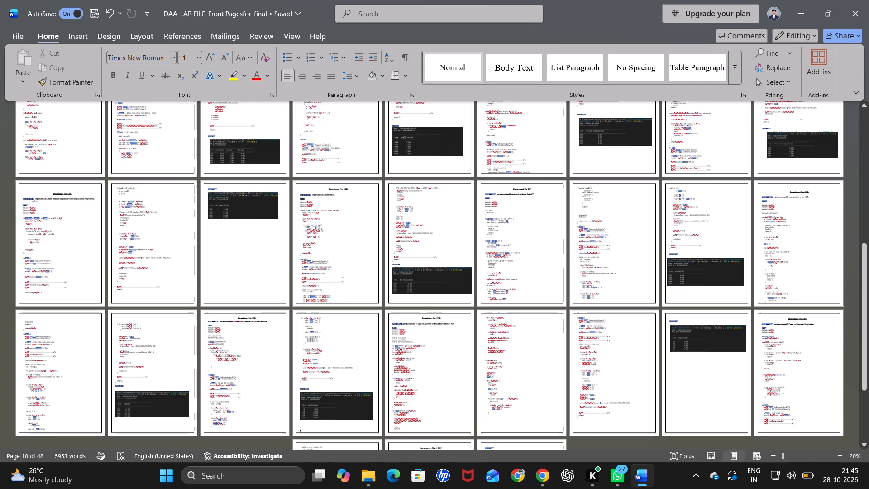
{"action": "scroll", "coordinate": [293, 307], "scroll_direction": "down", "scroll_amount": 2}
{"action": "scroll", "coordinate": [295, 307], "scroll_direction": "up", "scroll_amount": 1}
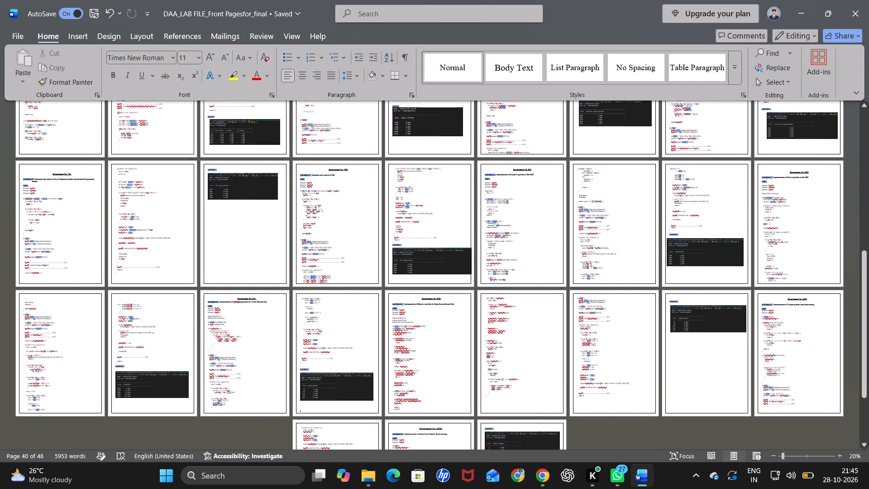
{"action": "scroll", "coordinate": [296, 307], "scroll_direction": "down", "scroll_amount": 9}
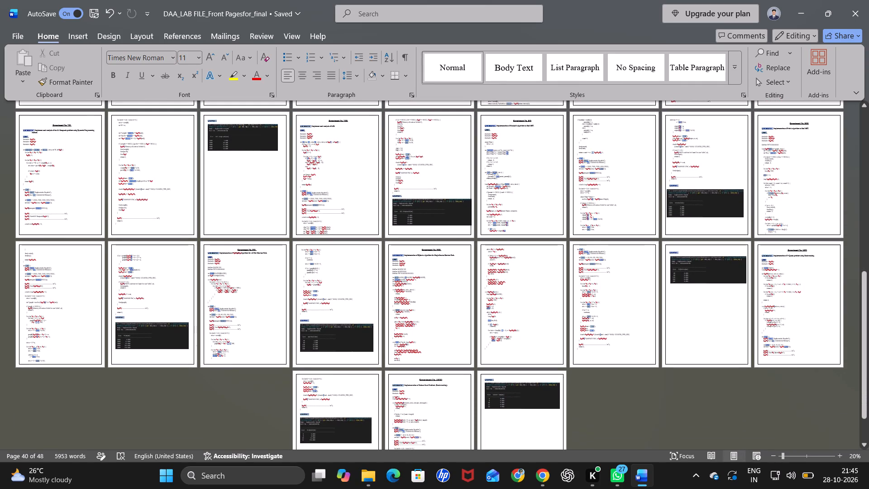
{"action": "scroll", "coordinate": [298, 304], "scroll_direction": "down", "scroll_amount": 7}
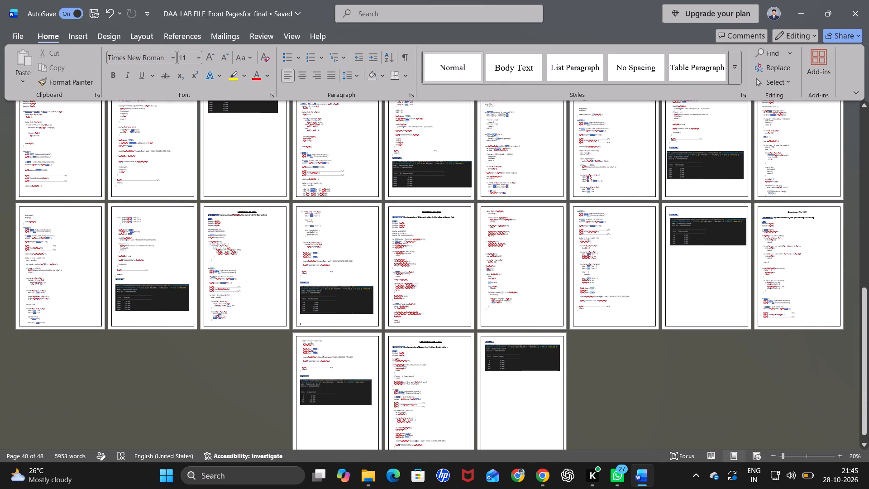
{"action": "scroll", "coordinate": [545, 365], "scroll_direction": "down", "scroll_amount": 8}
{"action": "scroll", "coordinate": [543, 372], "scroll_direction": "up", "scroll_amount": 12}
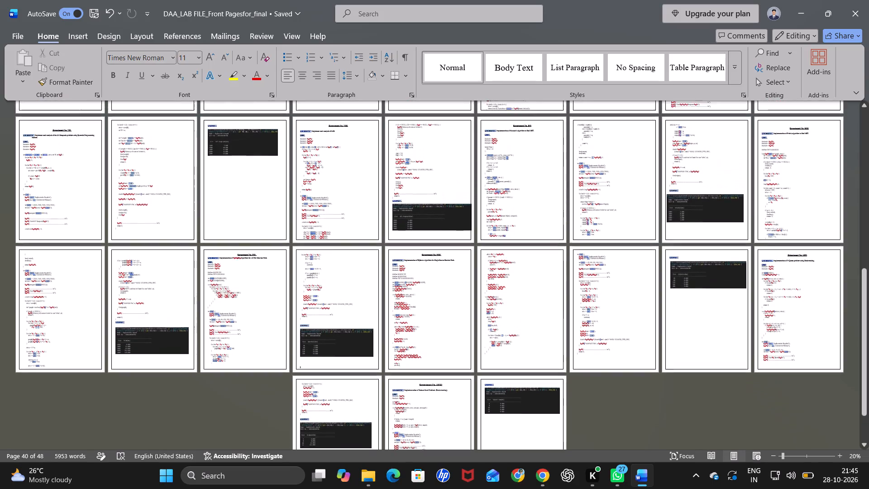
{"action": "scroll", "coordinate": [542, 370], "scroll_direction": "up", "scroll_amount": 1}
{"action": "scroll", "coordinate": [542, 370], "scroll_direction": "down", "scroll_amount": 1}
{"action": "scroll", "coordinate": [542, 370], "scroll_direction": "up", "scroll_amount": 8}
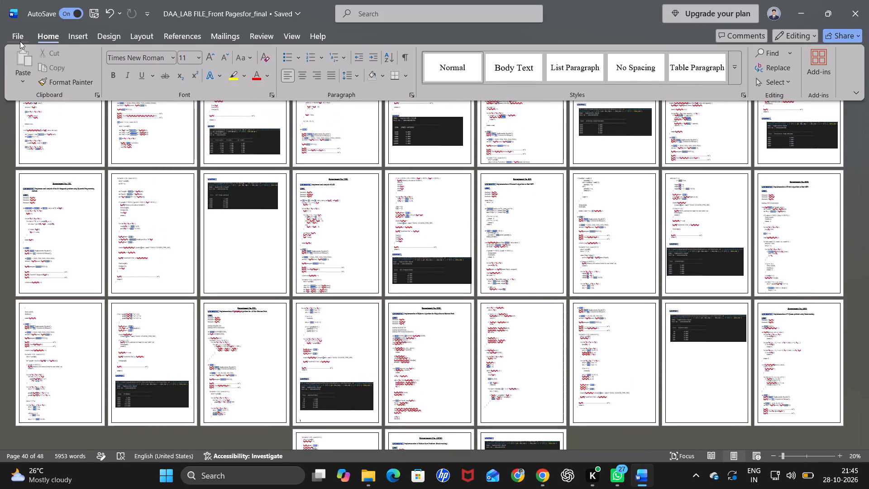
Start saving a copy of the lab file as a Word Document in the Pictures > Documents folder.
{"action": "left_click", "coordinate": [20, 41]}
{"action": "left_click", "coordinate": [46, 194]}
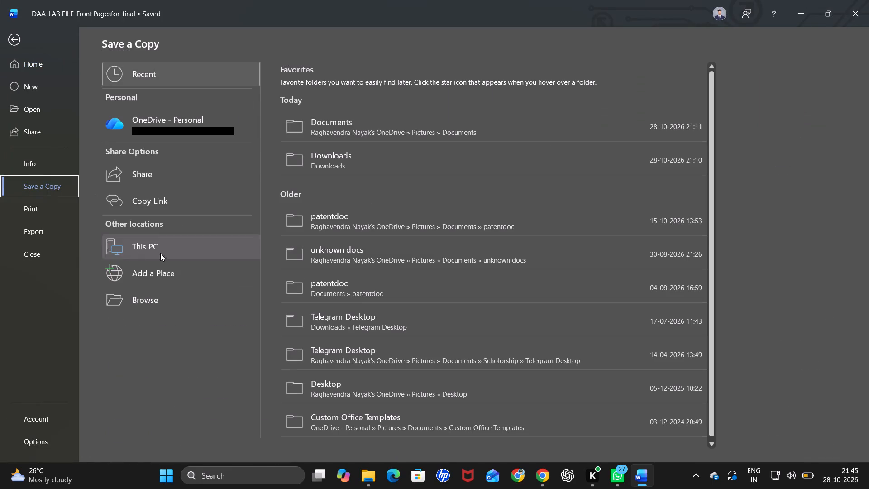
{"action": "left_click", "coordinate": [336, 134]}
{"action": "left_click", "coordinate": [334, 158]}
{"action": "double_click", "coordinate": [334, 158]}
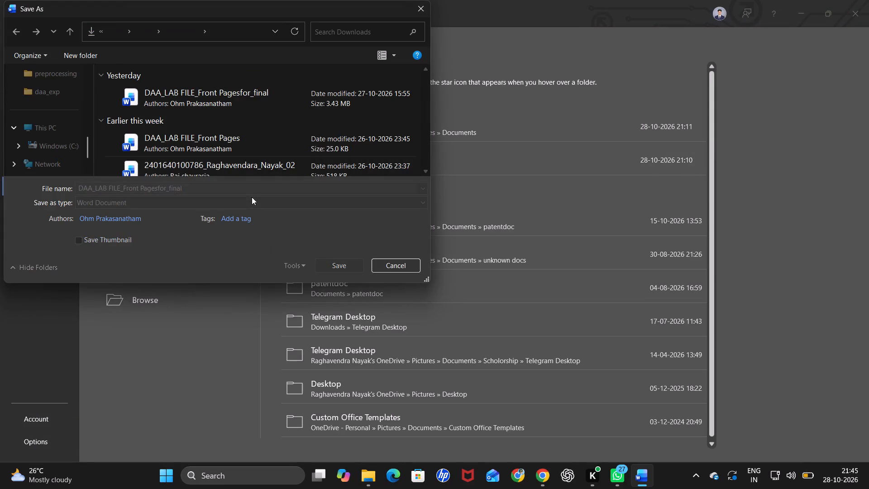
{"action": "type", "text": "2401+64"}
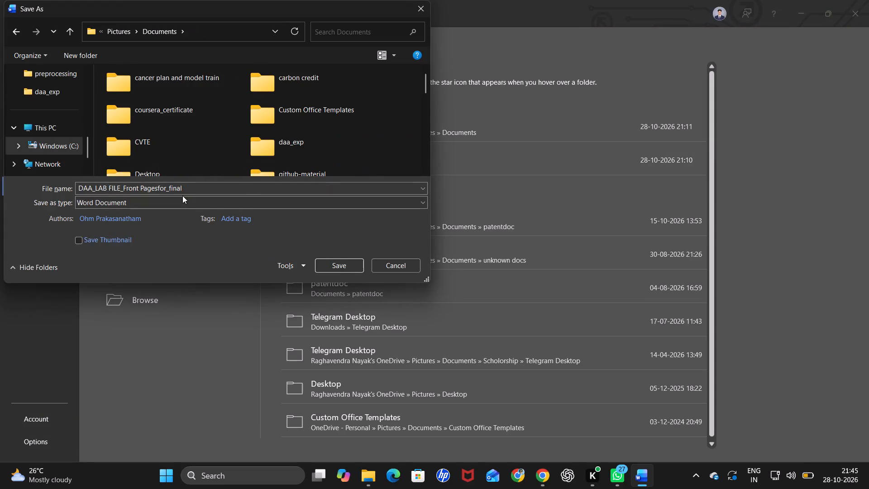
{"action": "left_click", "coordinate": [190, 184]}
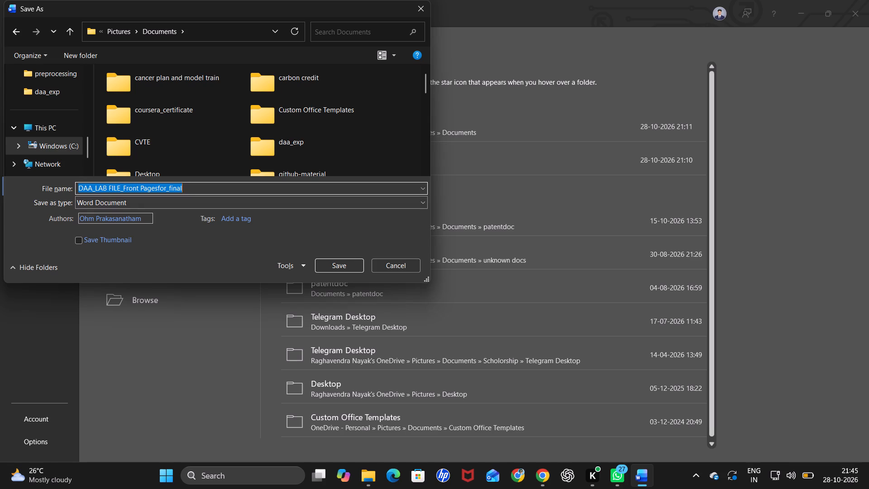
Replace the author in the copy's save details with the student's own name.
{"action": "left_click_drag", "start_coordinate": [143, 218], "coordinate": [91, 218]}
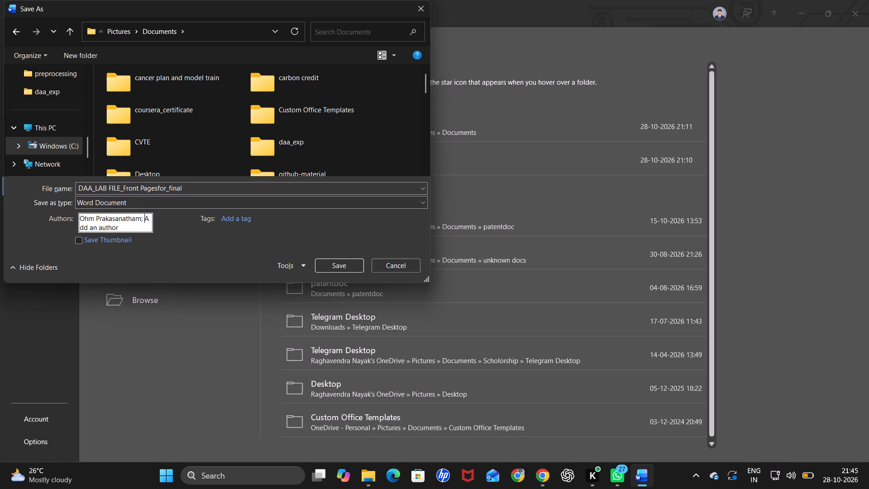
{"action": "left_click_drag", "start_coordinate": [133, 227], "coordinate": [86, 221]}
{"action": "key", "text": "BackSpace"}
{"action": "key", "text": "BackSpace"}
{"action": "key", "text": "BackSpace"}
{"action": "key", "text": "BackSpace"}
{"action": "key", "text": "BackSpace"}
{"action": "key", "text": "BackSpace"}
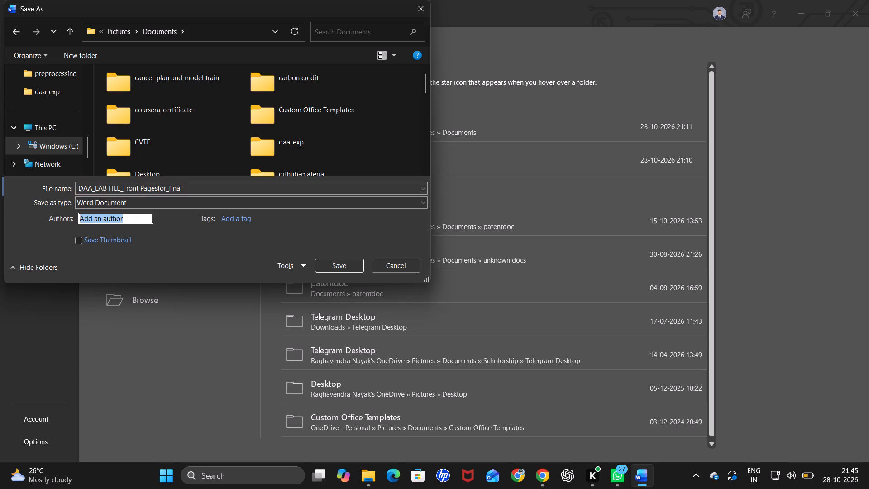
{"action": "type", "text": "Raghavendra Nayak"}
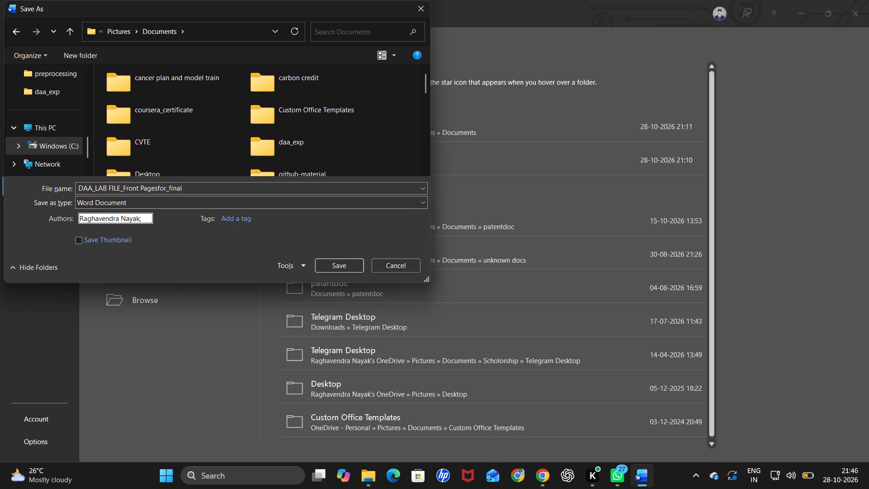
Rename the copy as the student's roll number followed by _Daa_final.
{"action": "left_click_drag", "start_coordinate": [185, 181], "coordinate": [100, 183]}
{"action": "left_click_drag", "start_coordinate": [193, 189], "coordinate": [71, 189]}
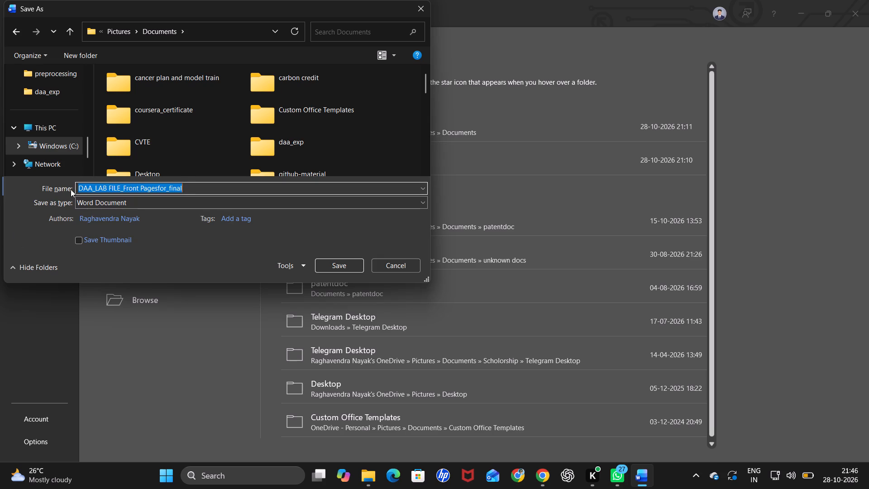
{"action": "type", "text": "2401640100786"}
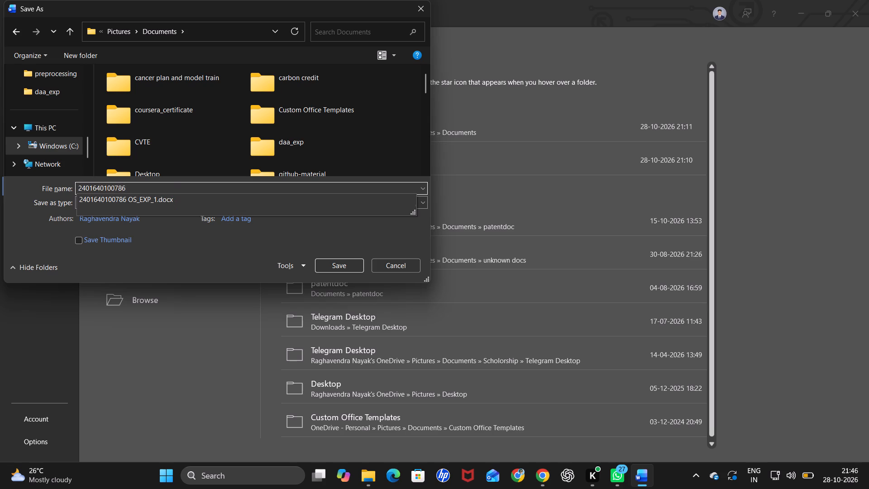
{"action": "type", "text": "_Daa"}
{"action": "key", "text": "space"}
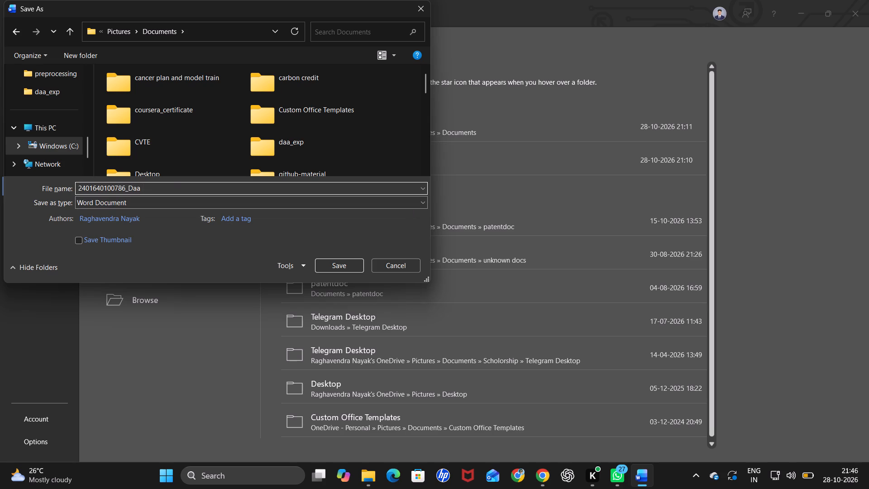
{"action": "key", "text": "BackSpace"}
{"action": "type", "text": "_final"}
Change the copy's file type to PDF and save it in the Pictures > Documents folder.
{"action": "left_click", "coordinate": [96, 202]}
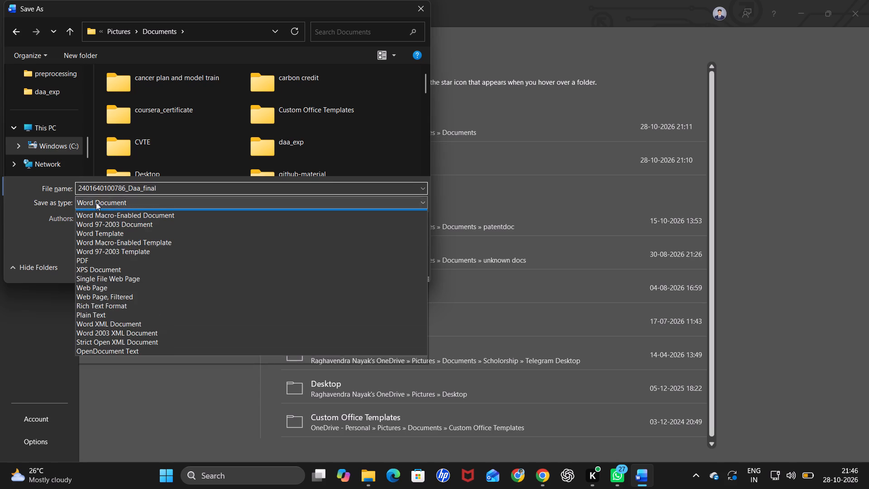
{"action": "left_click", "coordinate": [96, 261]}
{"action": "left_click", "coordinate": [120, 201]}
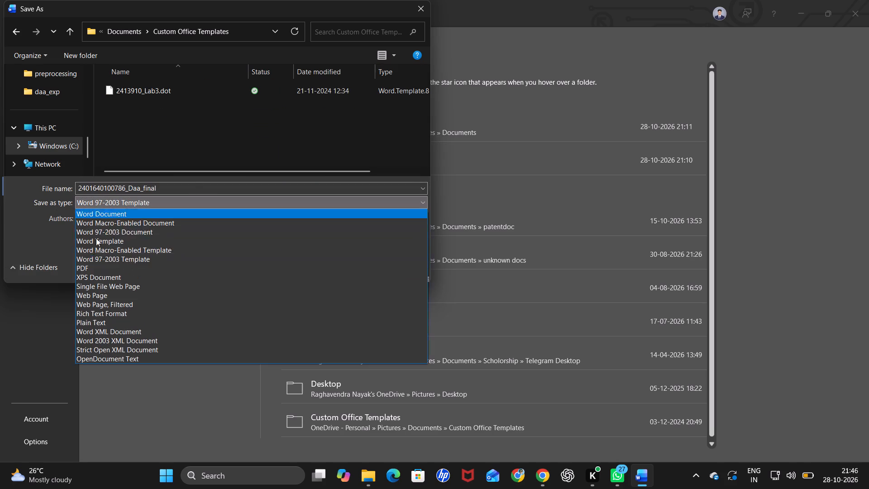
{"action": "left_click", "coordinate": [91, 270]}
{"action": "left_click", "coordinate": [346, 295]}
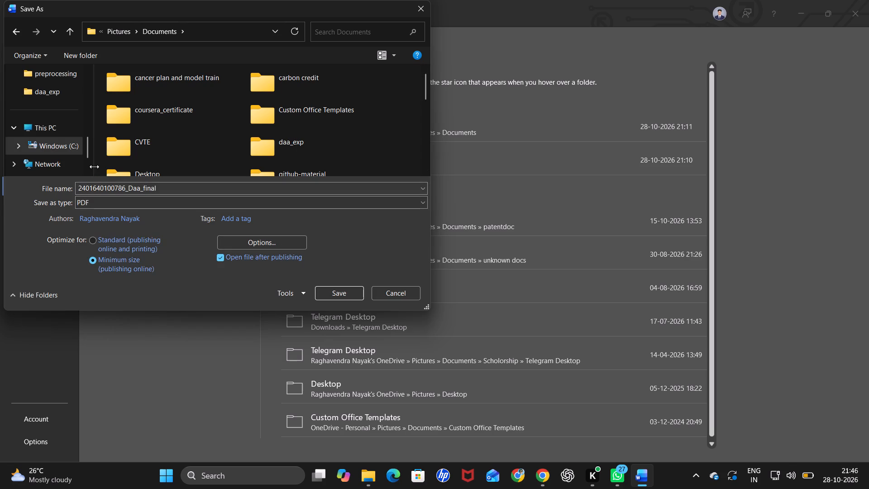
{"action": "left_click", "coordinate": [124, 202]}
{"action": "left_click", "coordinate": [105, 265]}
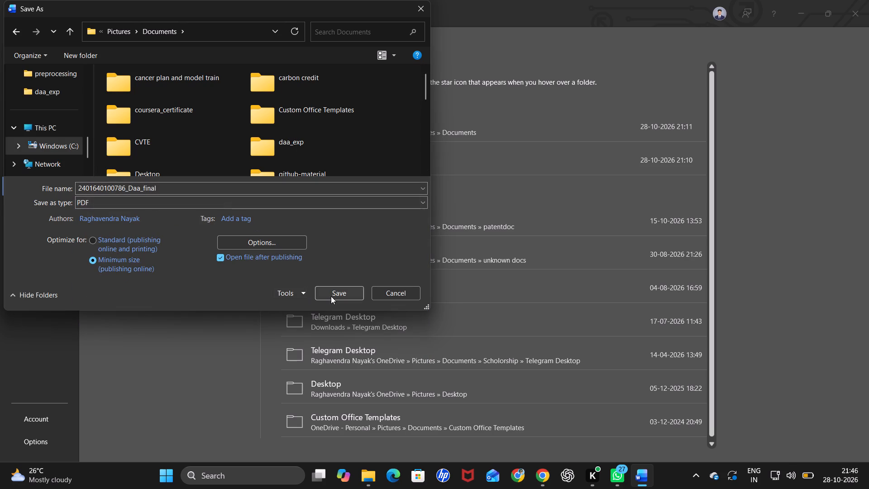
{"action": "left_click", "coordinate": [331, 296]}
{"action": "double_click", "coordinate": [331, 294]}
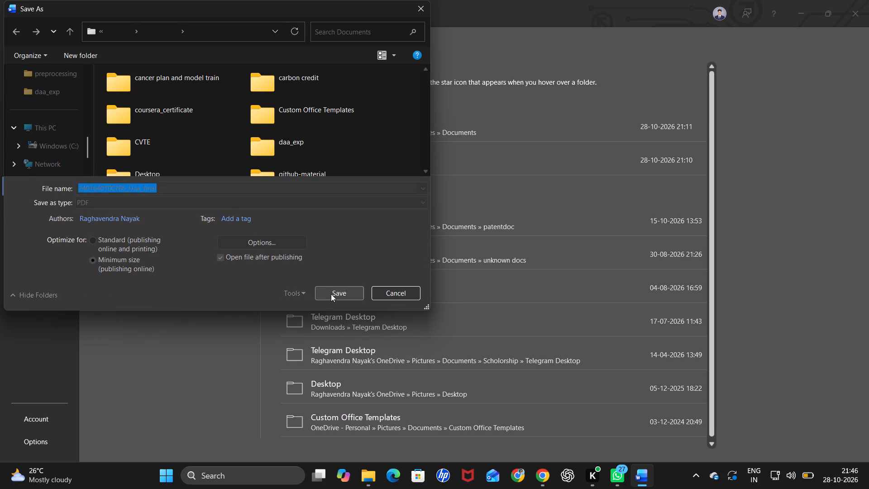
{"action": "scroll", "coordinate": [32, 112], "scroll_direction": "down", "scroll_amount": 5}
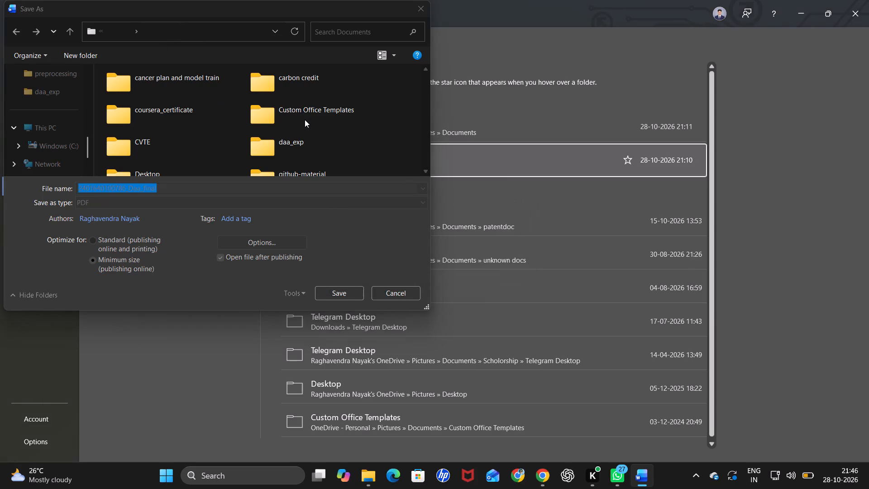
{"action": "scroll", "coordinate": [305, 120], "scroll_direction": "up", "scroll_amount": 2}
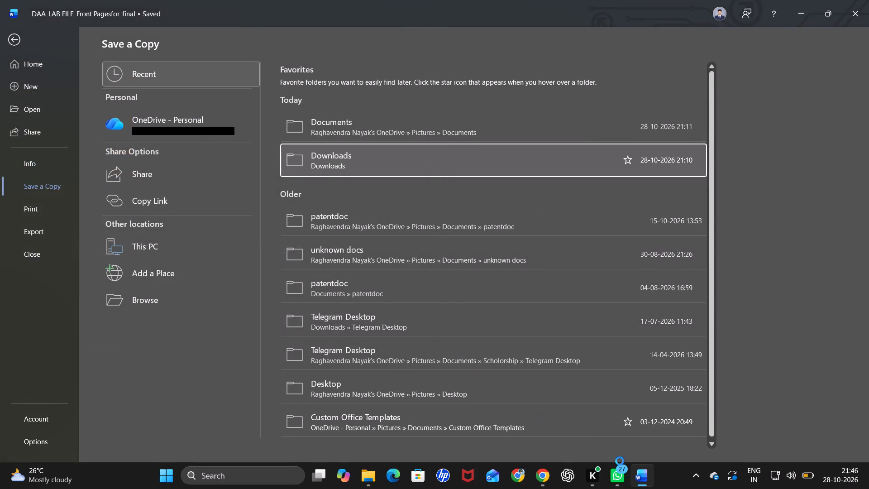